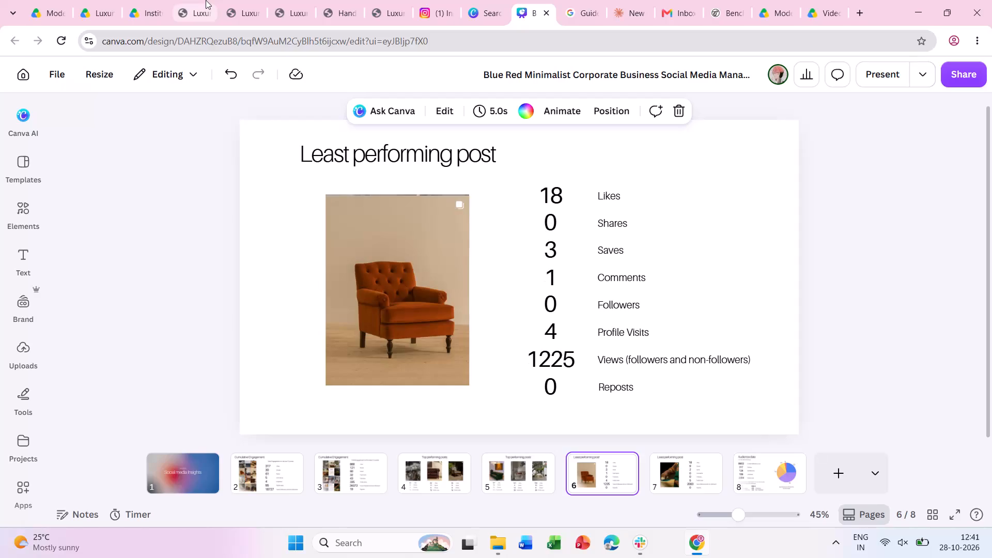
Review the cumulative engagement, top performing and least performing post slides, comparing their images and engagement figures.
key(Left)
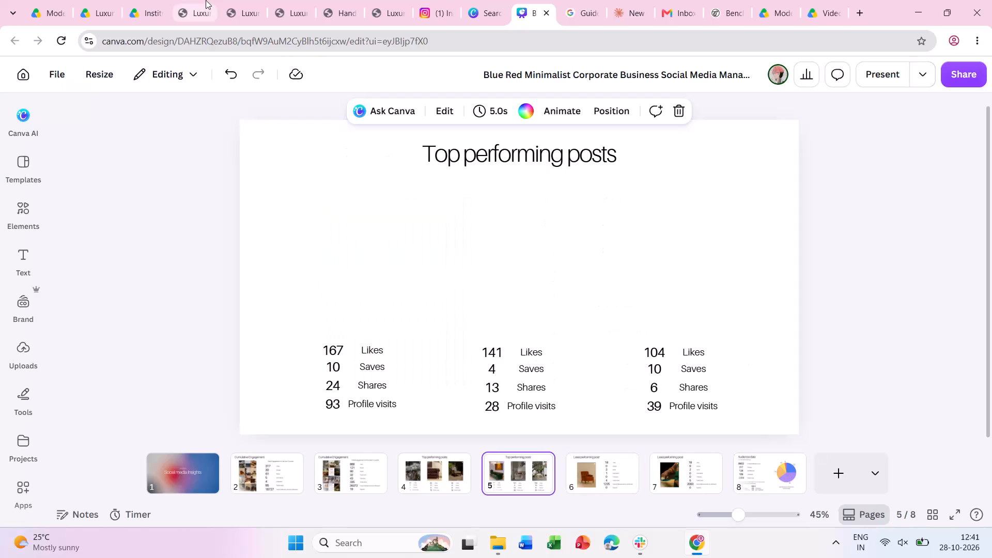
key(Right)
key(Right)
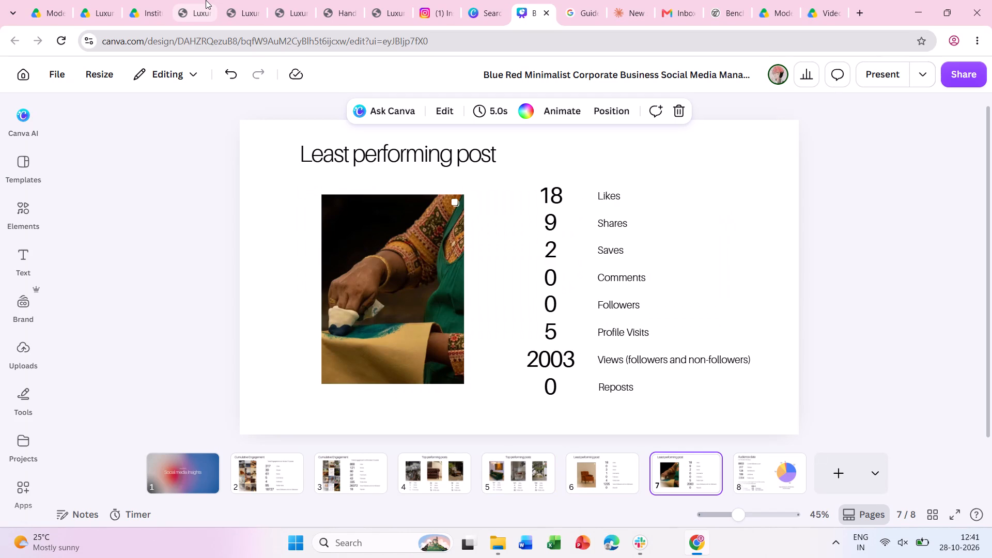
key(Left)
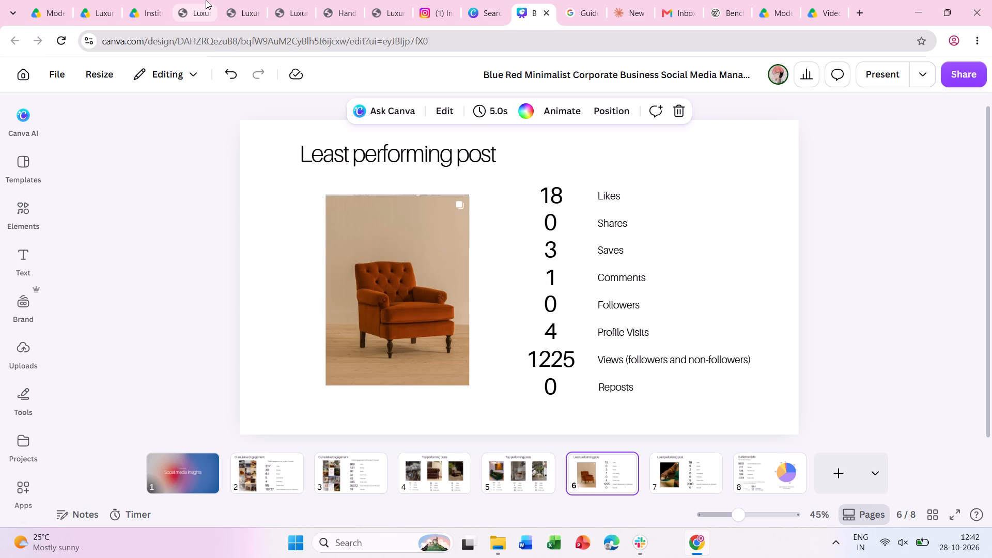
key(Left)
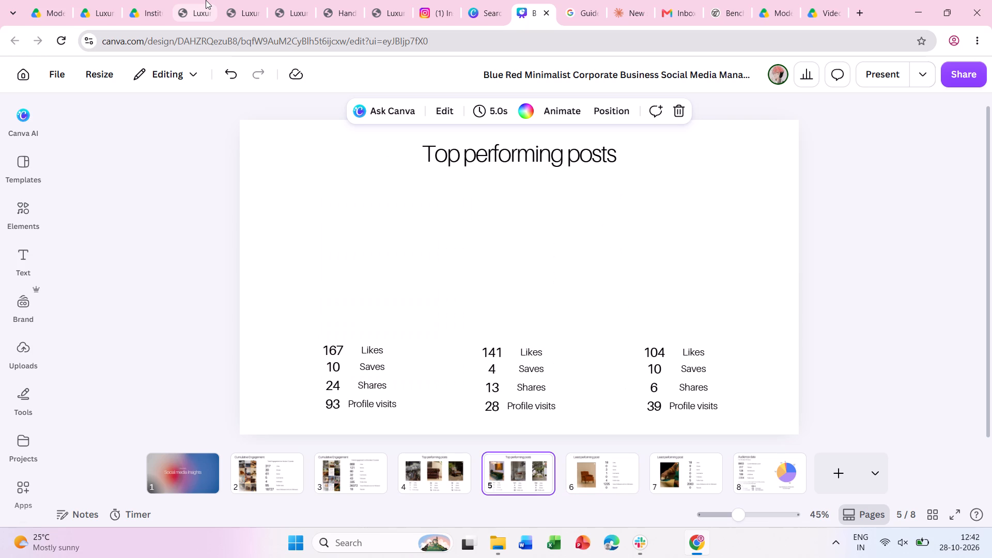
key(Left)
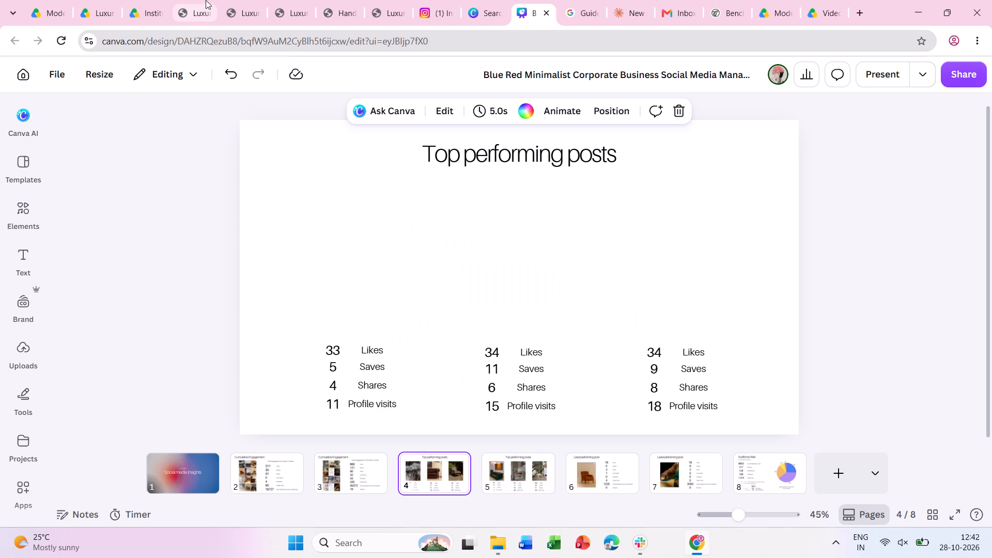
key(Left)
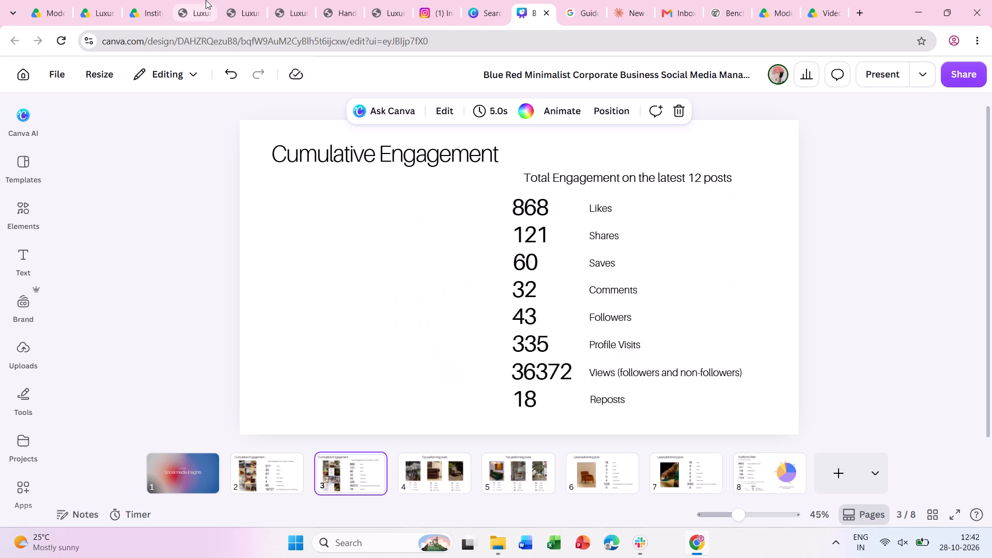
key(Left)
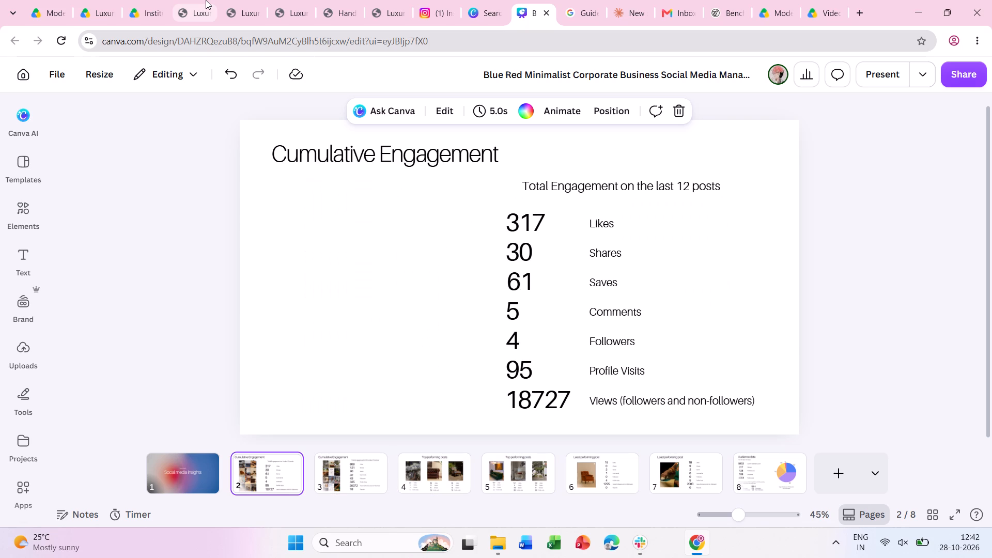
key(Left)
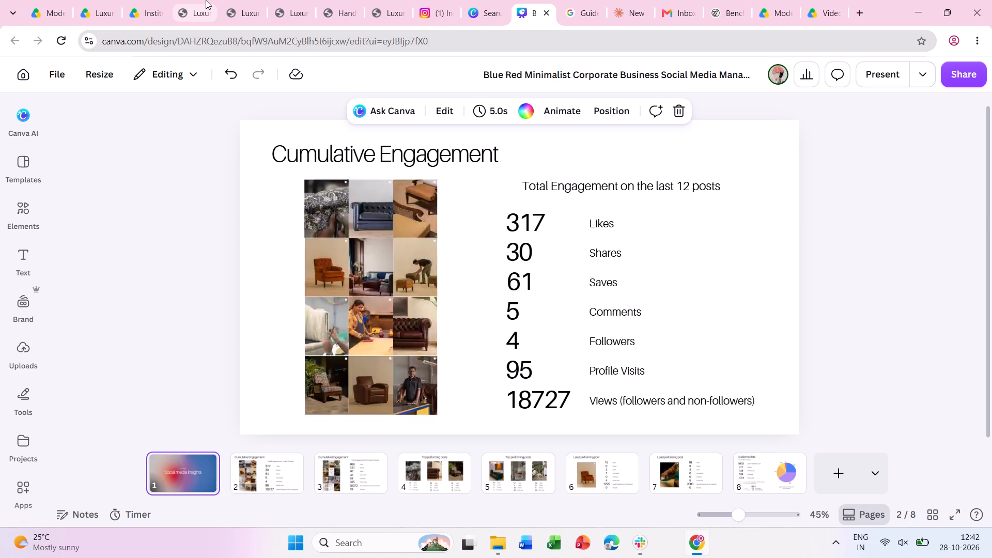
key(Right)
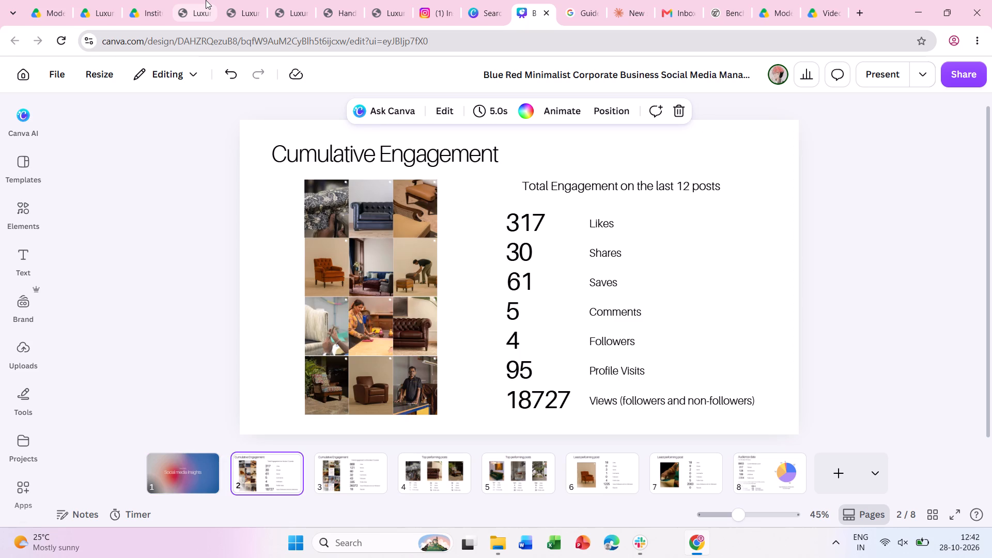
key(Right)
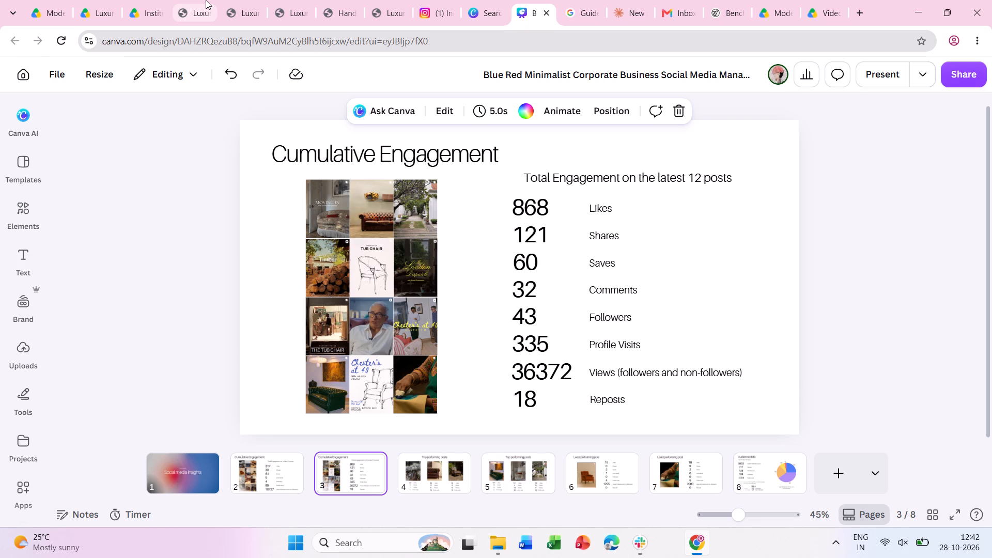
Rename the presentation as "Chester's Social Media Insights".
triple_click(508, 66)
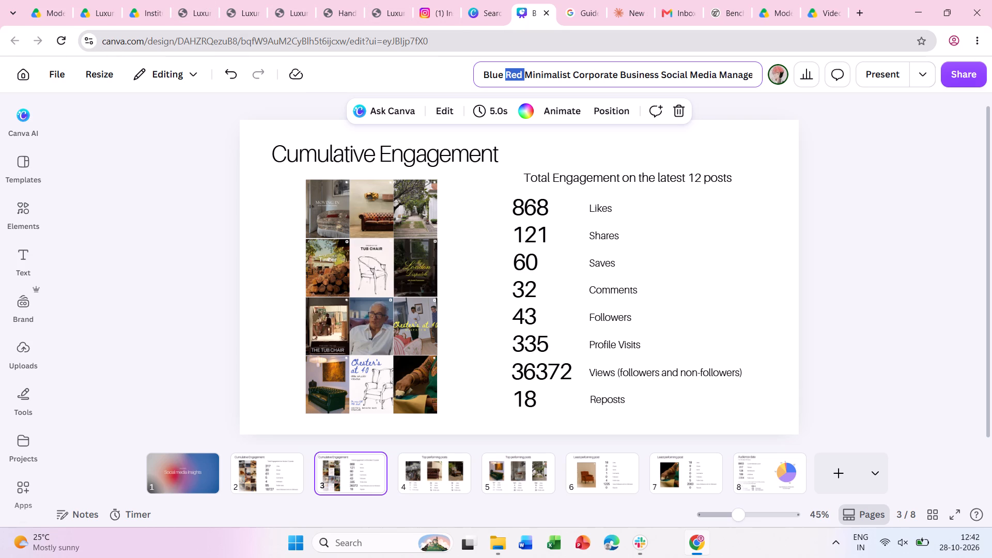
text(Chester's Social Mei)
key(BackSpace)
text(dia)
key(space)
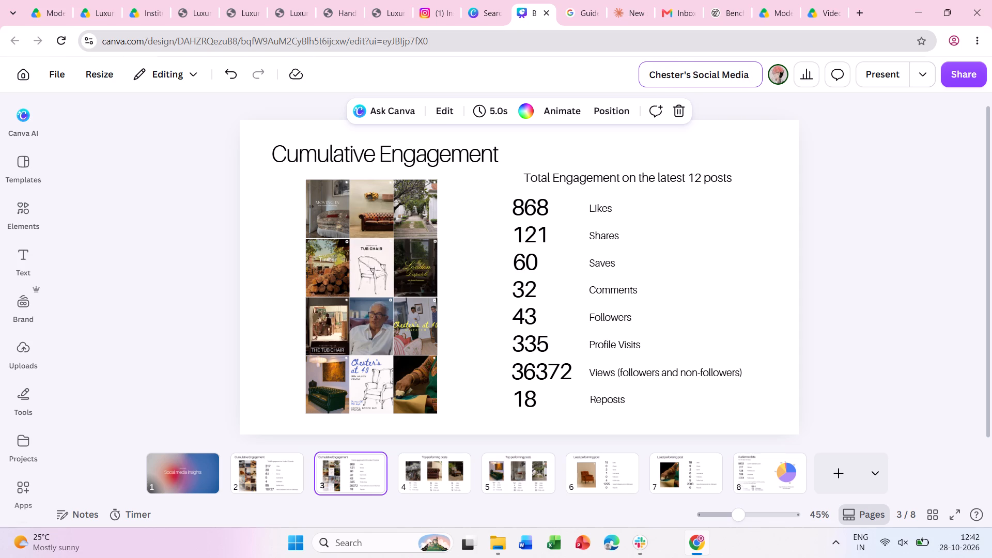
text(Insigt)
key(BackSpace)
text(hts)
key(Return)
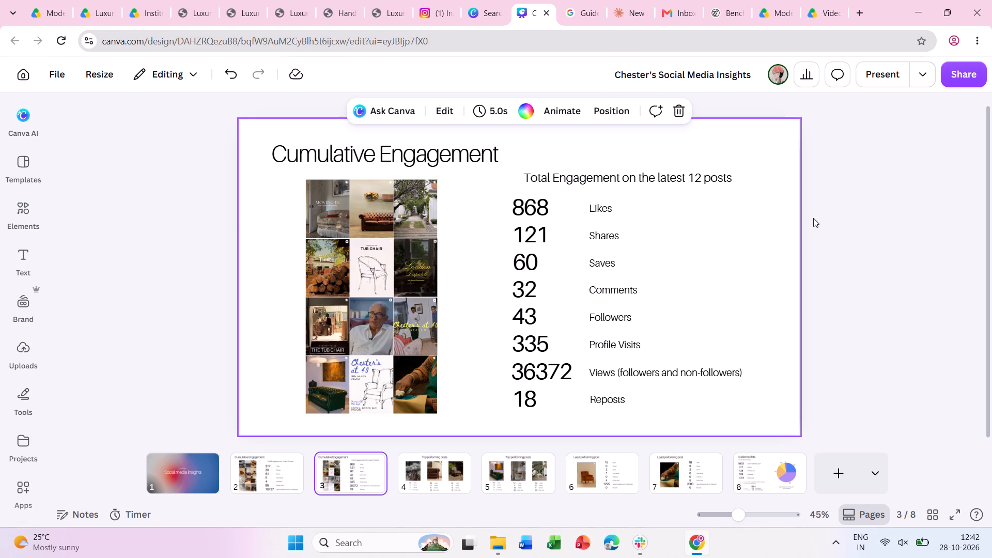
click(854, 289)
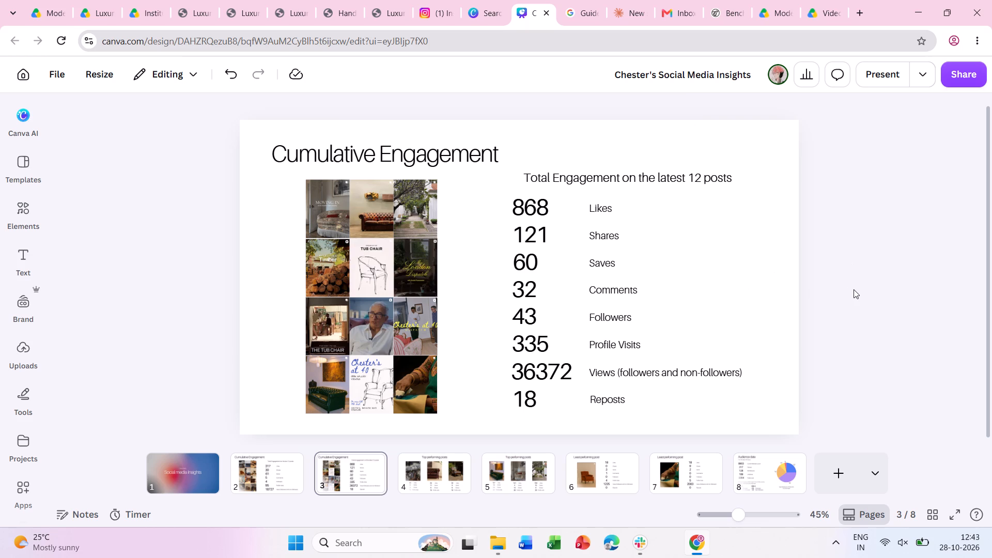
Examine the two "Top performing posts" slides, pages 5 and 4, to compare their posts and figures.
click(512, 484)
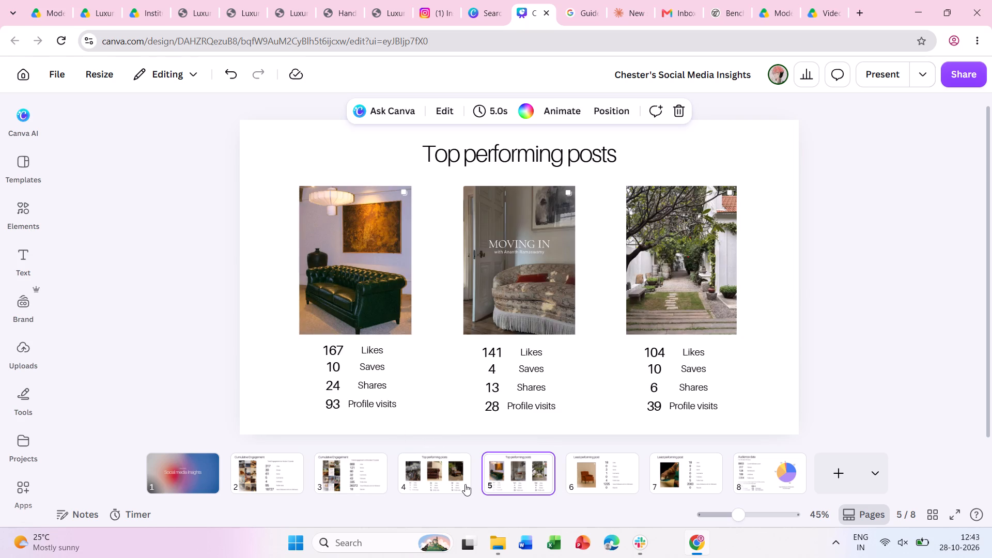
click(465, 484)
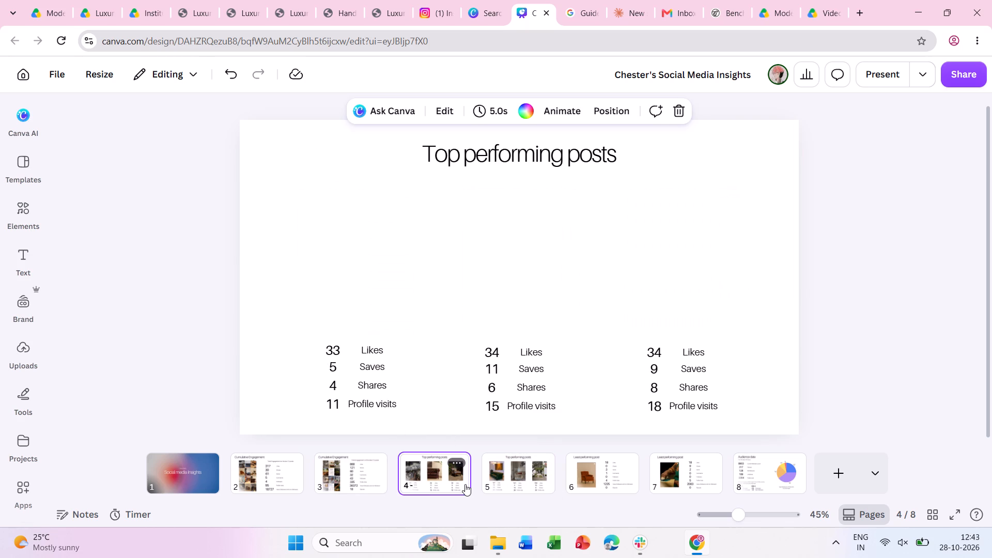
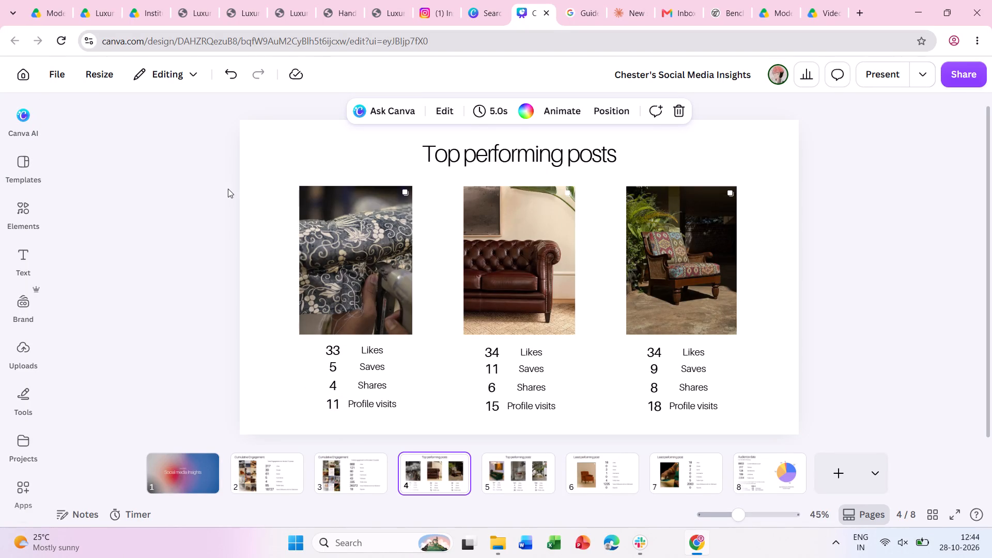
Move the three post images, their engagement figures and the title slightly higher on the page 4 slide.
drag(227, 189, 825, 437)
key(shift+Up)
key(shift+Up)
key(shift+Up)
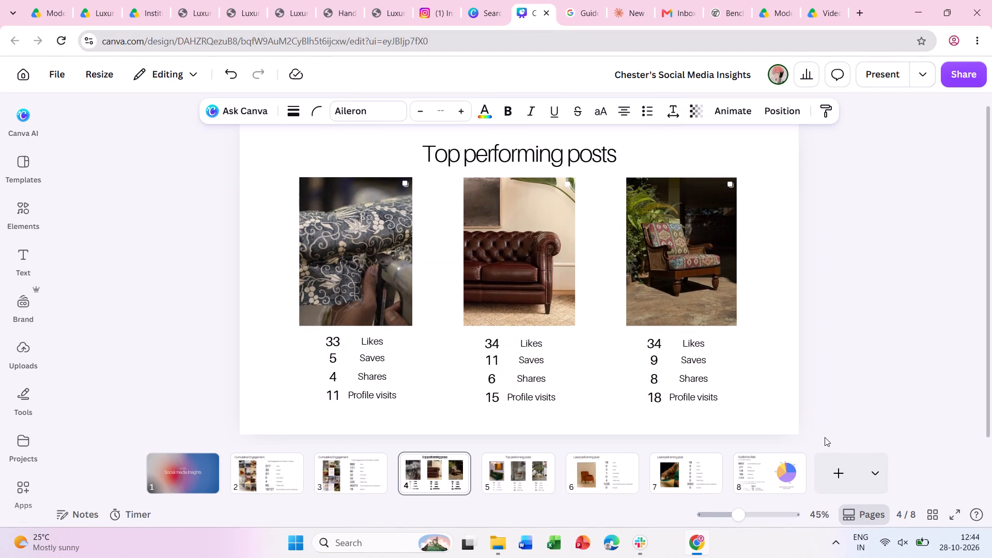
click(859, 294)
scroll(859, 294, up, 1)
click(575, 169)
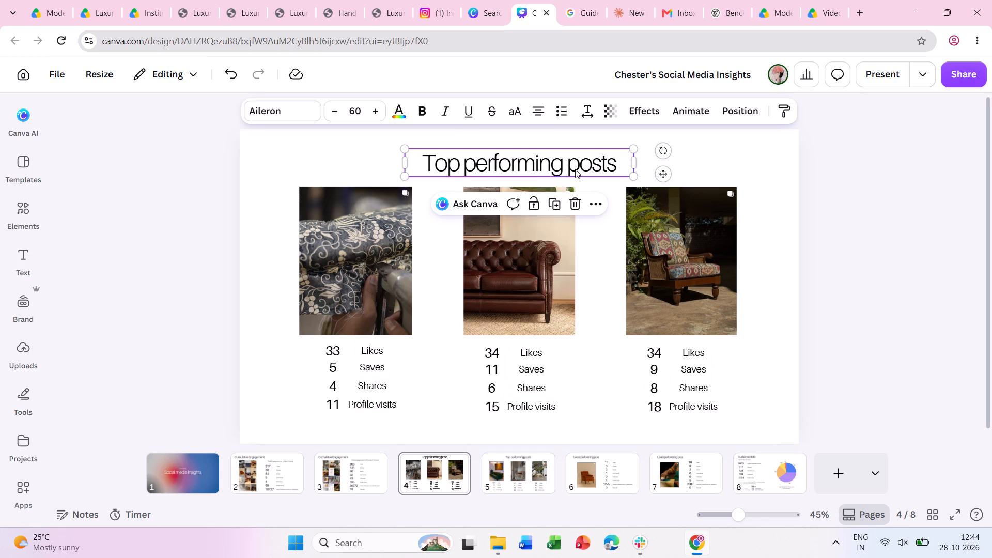
key(Up)
key(Up)
key(Up)
On the page 2 Cumulative Engagement slide, widen the subtitle's text box and append "(OLD)" to the subtitle.
click(287, 477)
double_click(617, 191)
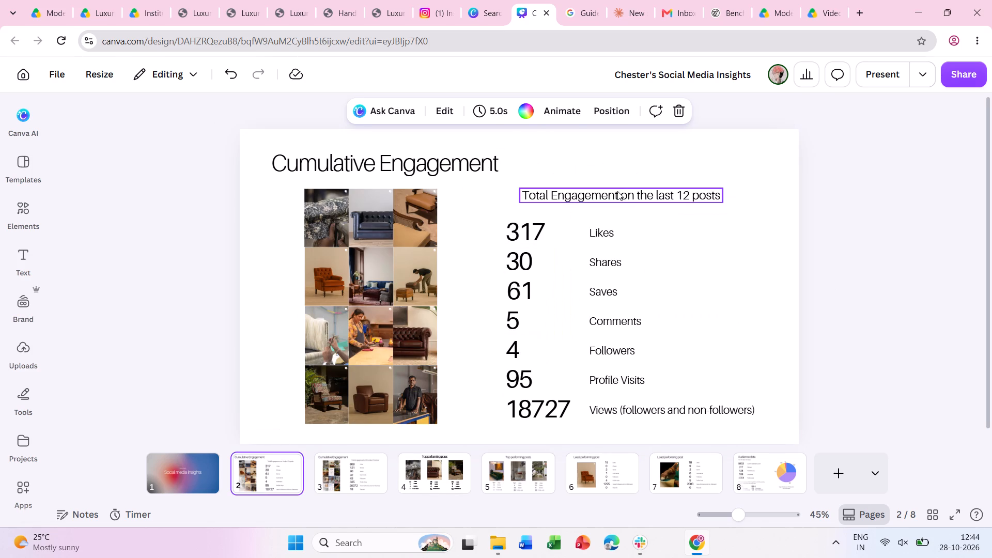
drag(724, 197, 764, 198)
click(752, 195)
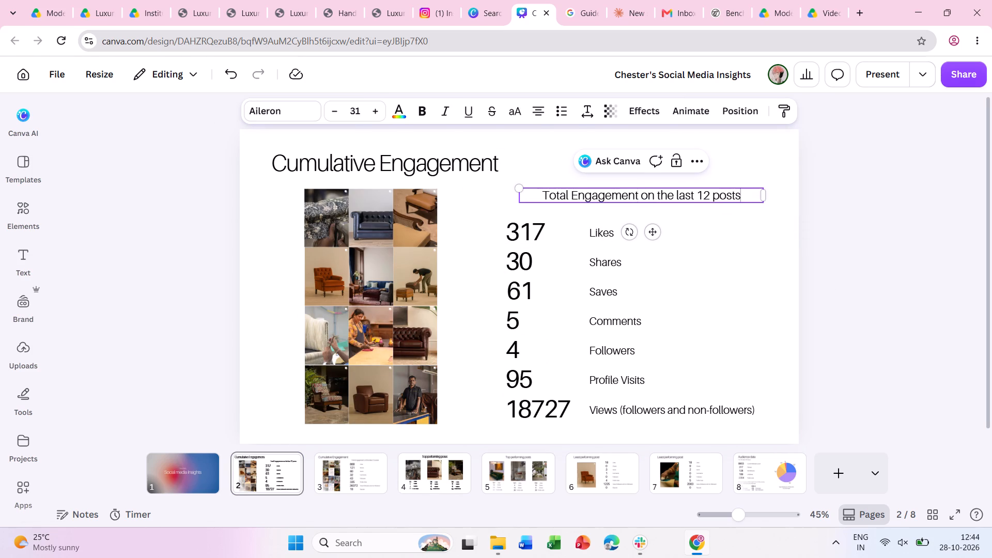
key(space)
text((OLD)
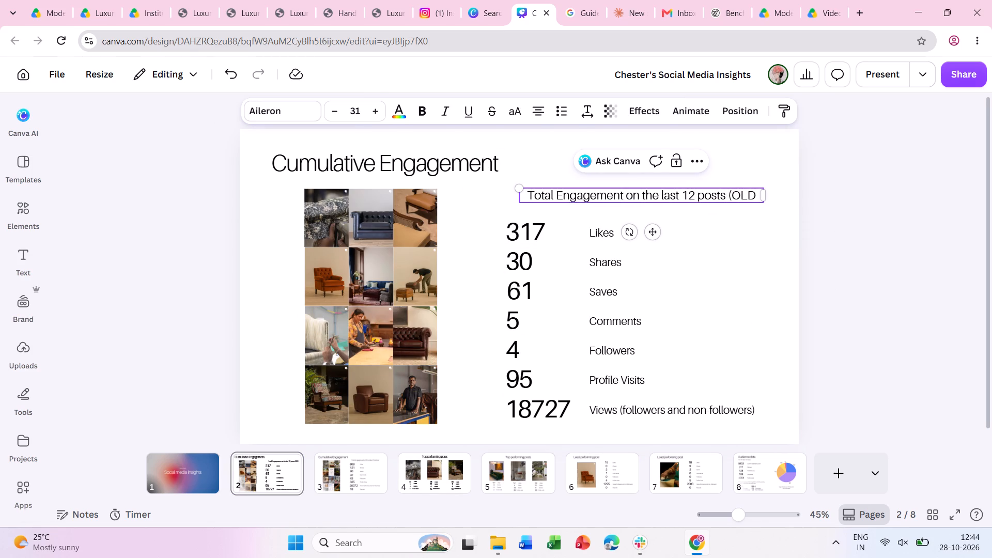
key(shift+parenright)
click(942, 258)
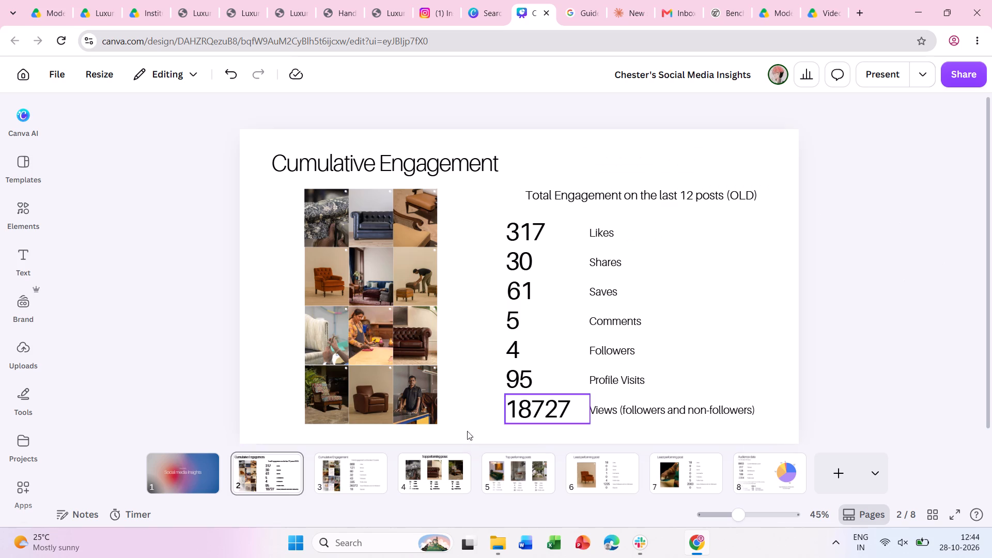
On the page 3 Cumulative Engagement slide, widen the subtitle's text box and append "(NEW)" to the subtitle.
click(362, 462)
click(726, 193)
drag(738, 188, 775, 188)
double_click(758, 188)
click(758, 188)
click(760, 188)
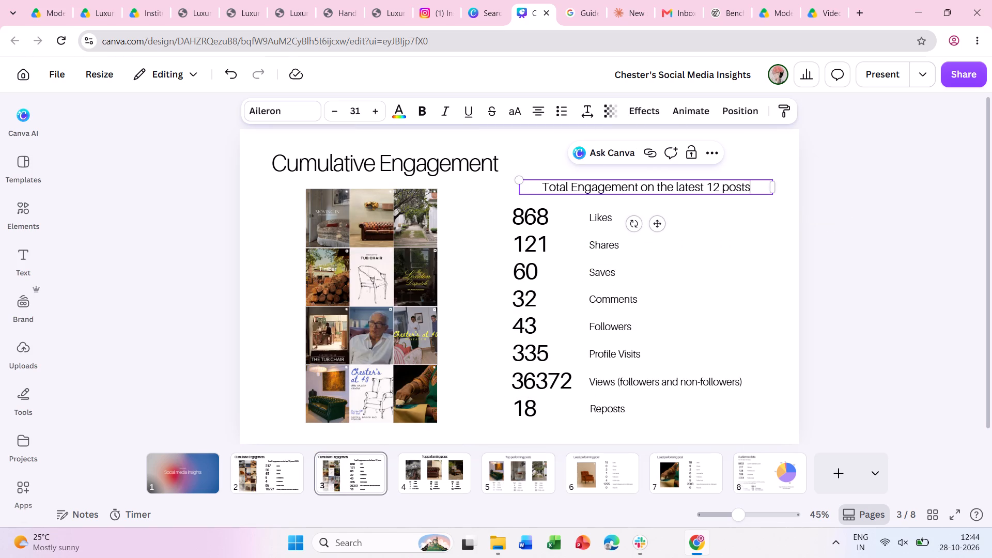
key(space)
text((NEW))
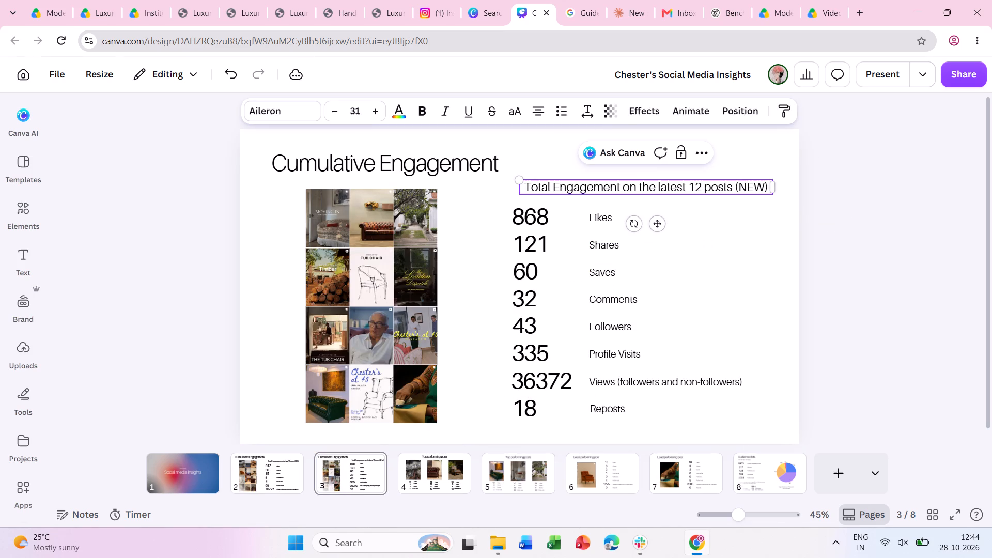
click(788, 227)
Left-align the page 3 subtitle and shift its box so the text starts in line with the figures column.
drag(680, 191, 675, 191)
click(542, 113)
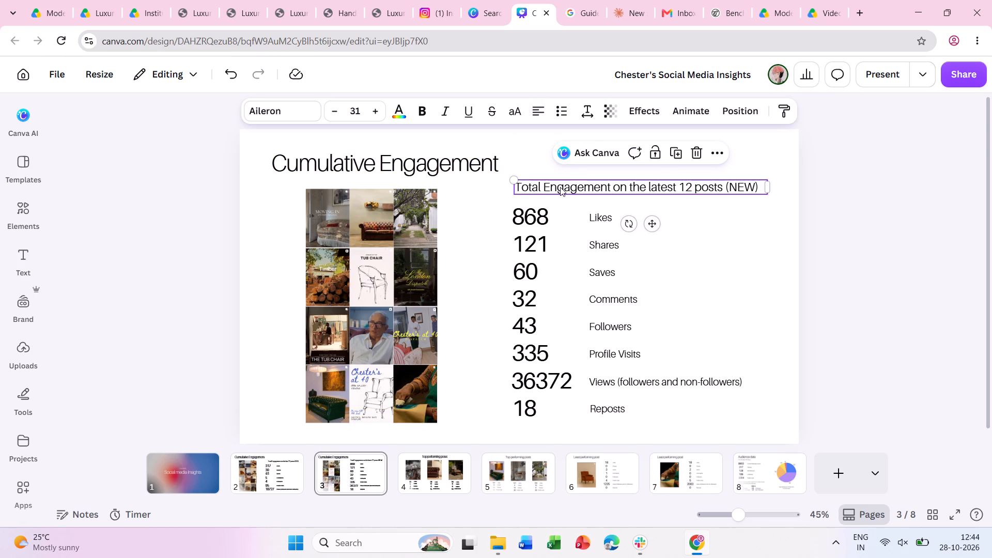
click(560, 187)
Left-align the page 2 subtitle and shift its box towards the left edge of the figures column.
click(296, 472)
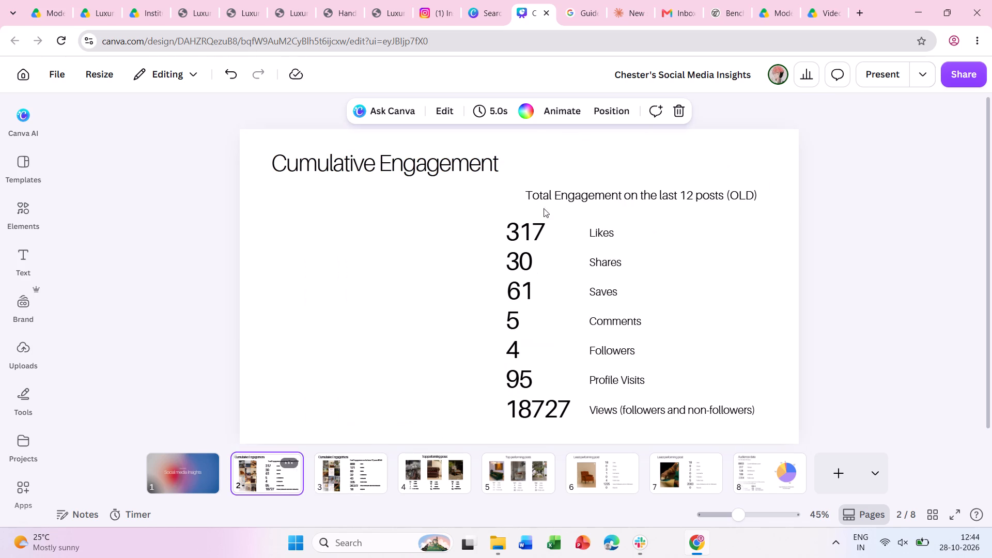
click(562, 189)
click(535, 111)
drag(554, 194, 548, 194)
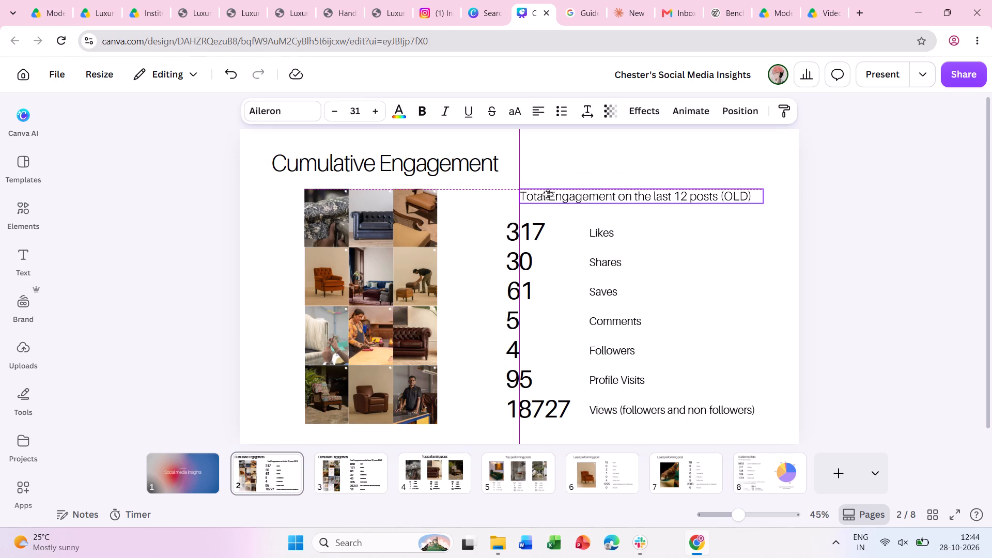
drag(548, 194, 542, 195)
click(801, 237)
Append "(Old)" to the page 4 "Top performing posts" title, widen its text box and centre it on the slide.
click(419, 475)
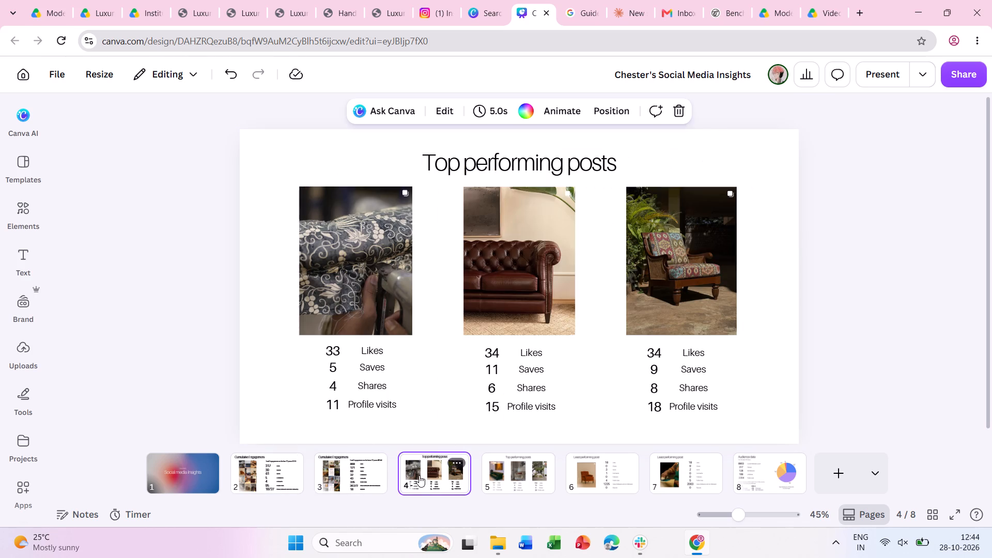
double_click(615, 164)
key(space)
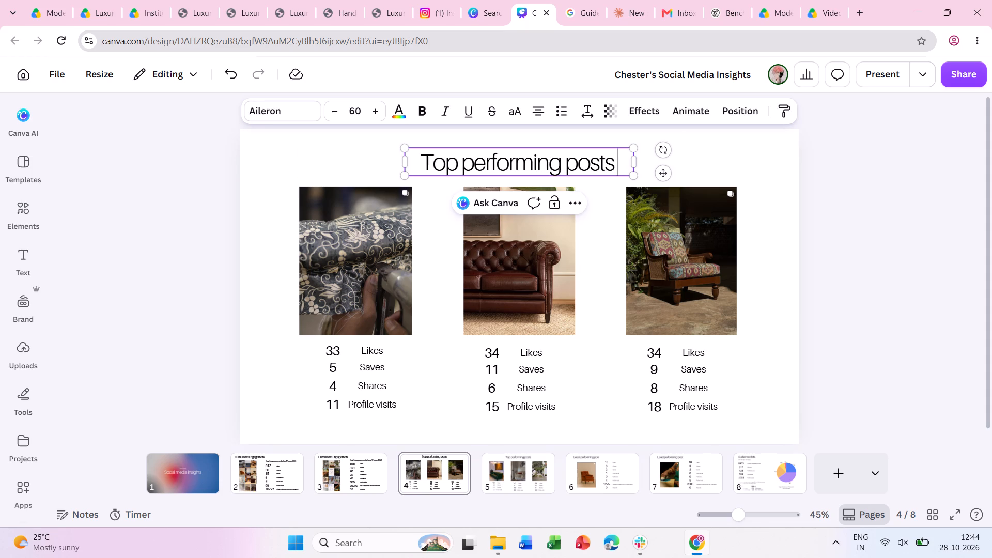
text((Old))
drag(636, 169, 651, 169)
click(725, 171)
drag(586, 166, 579, 166)
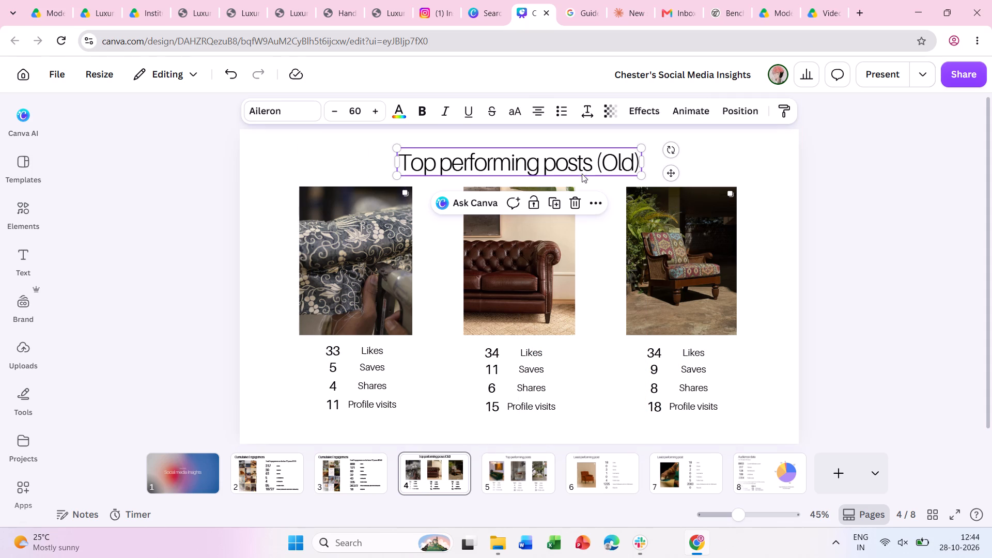
Append "(New)" to the page 5 "Top performing posts" title, widening its text box and centring it on the slide.
click(526, 493)
click(615, 171)
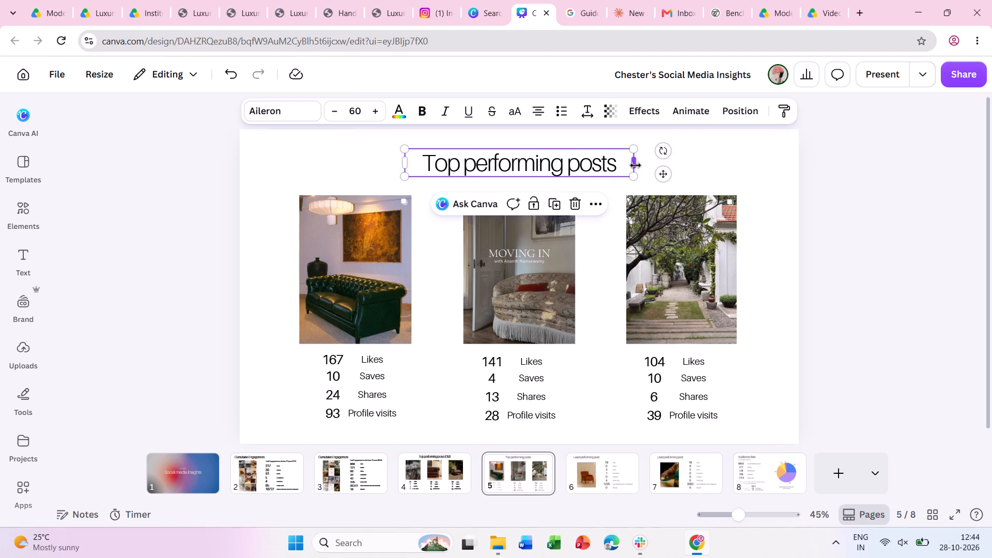
drag(636, 165, 676, 164)
click(647, 165)
click(647, 165)
key(space)
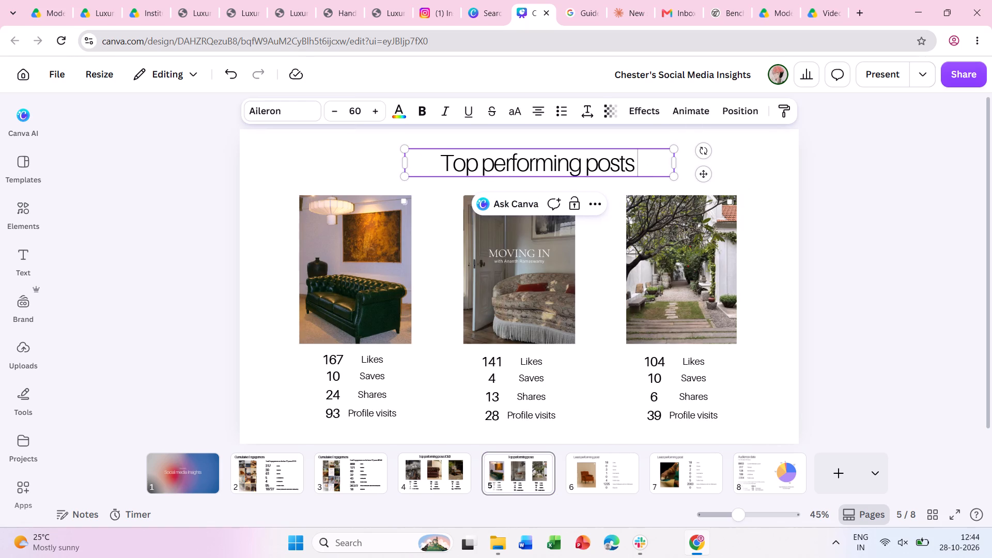
text((new)
key(BackSpace)
key(BackSpace)
key(BackSpace)
text(New))
click(802, 208)
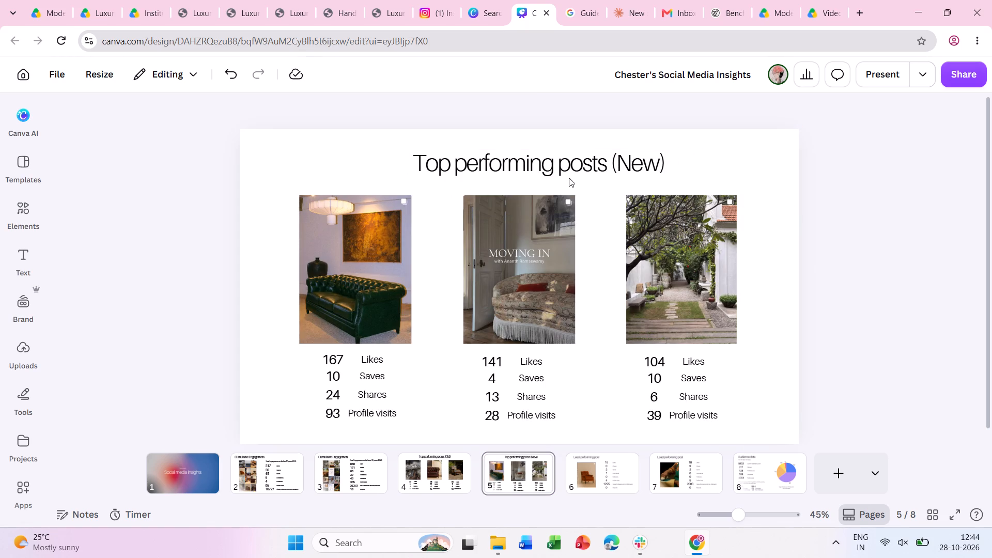
drag(565, 174, 546, 174)
click(791, 192)
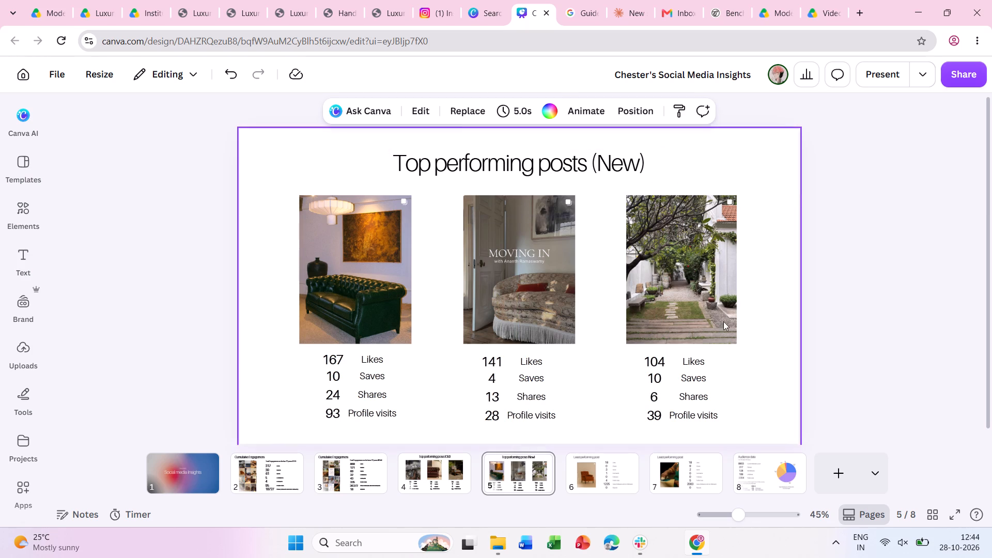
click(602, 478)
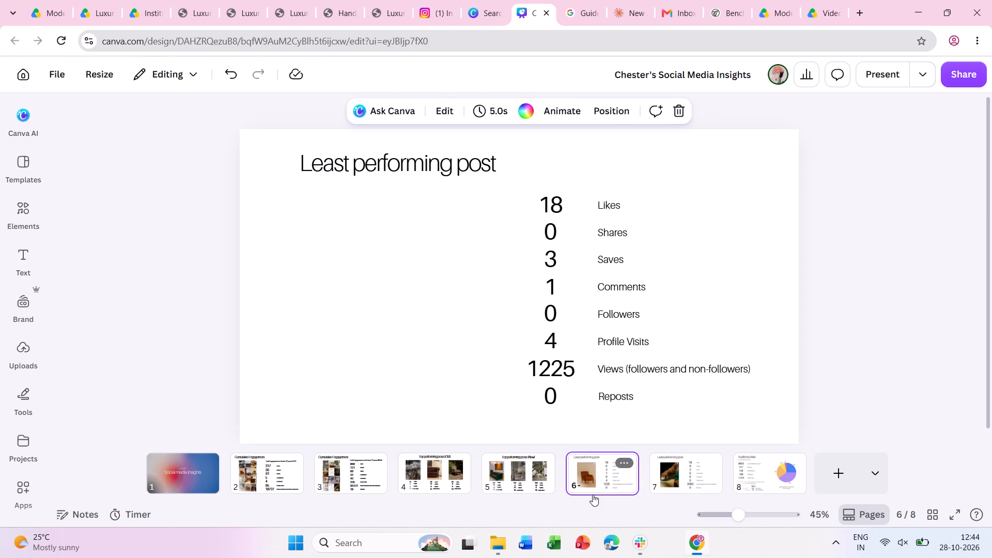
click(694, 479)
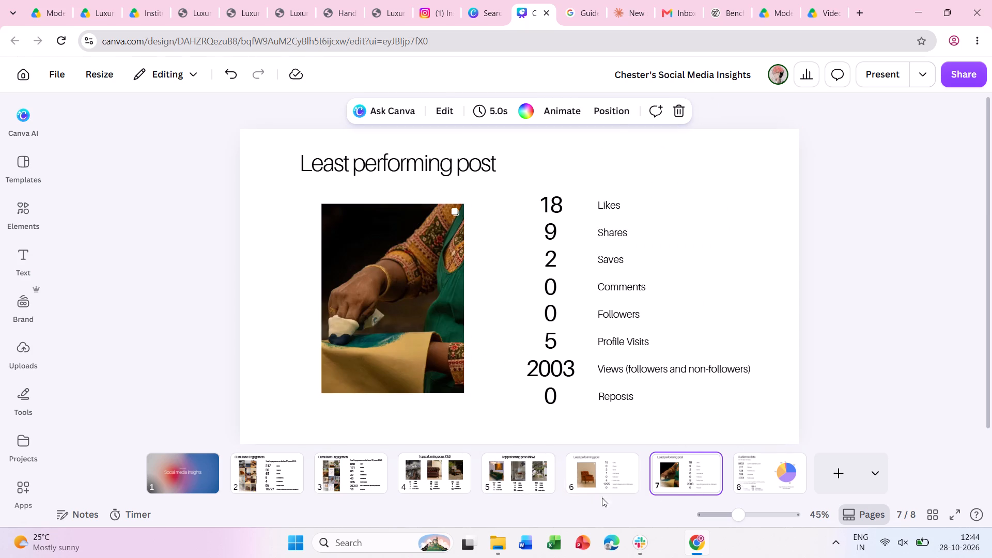
On page 4, nudge the Shares and Profile visits rows of all three posts slightly upwards.
click(446, 488)
click(823, 312)
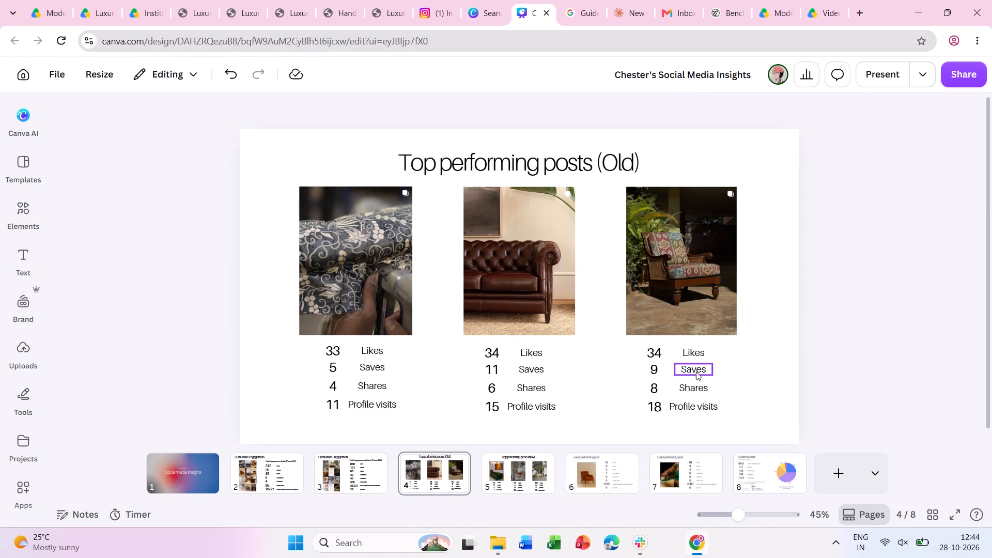
drag(292, 388, 707, 427)
key(Up)
key(Up)
key(Up)
key(Up)
key(Up)
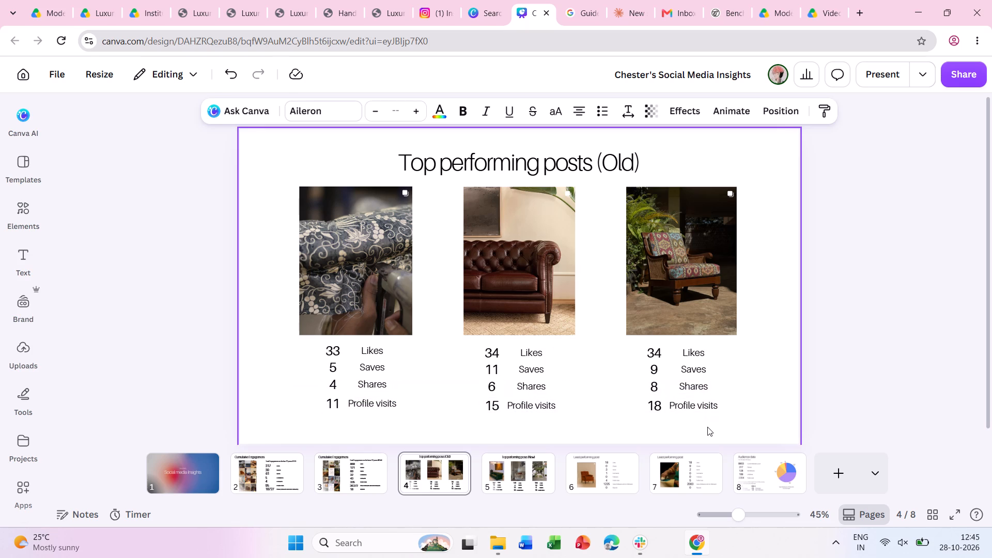
key(Up)
click(807, 423)
Nudge the Profile visits row of all three posts up to even out the row spacing.
drag(784, 402, 251, 419)
key(Up)
key(Up)
key(Up)
key(Up)
key(Up)
key(Up)
key(Up)
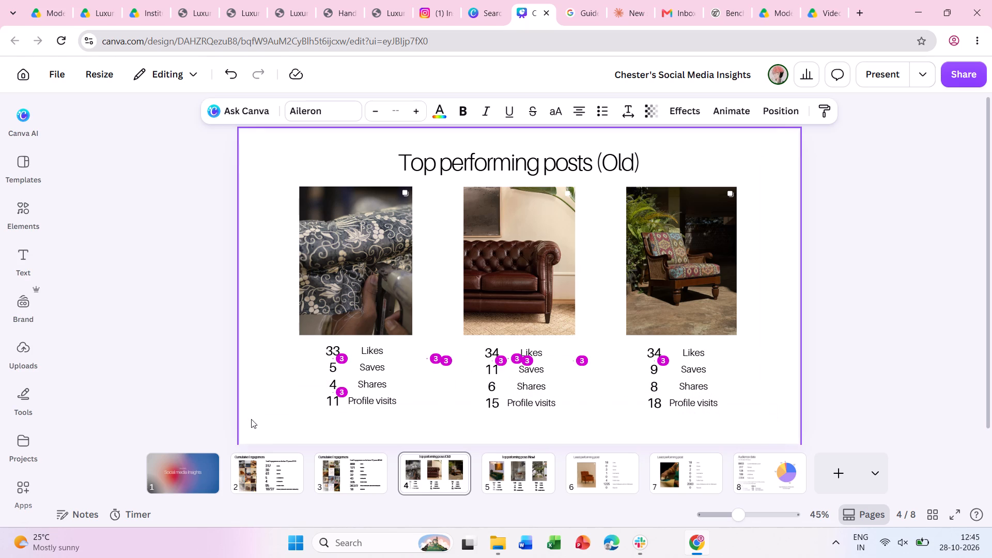
click(847, 334)
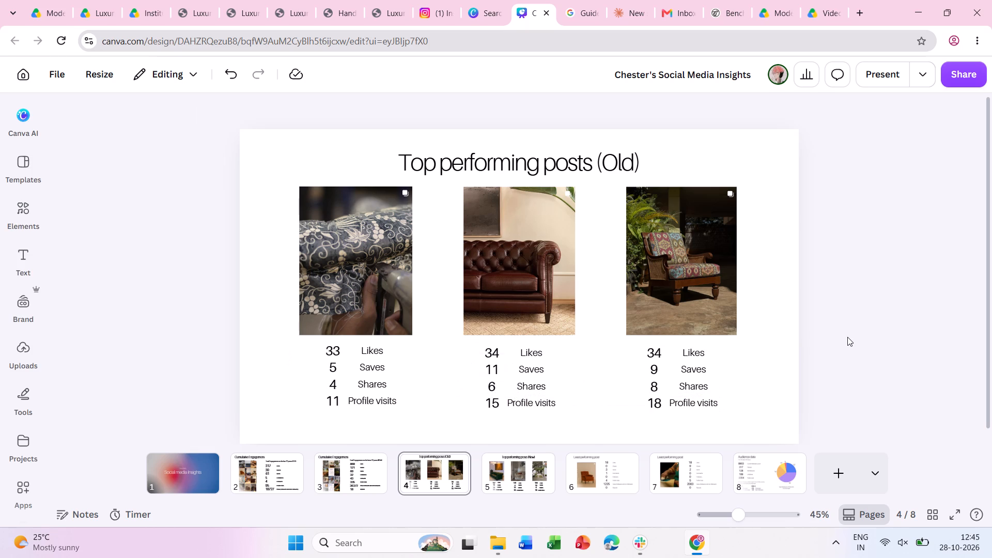
Shift the first post's block of engagement figures slightly left to centre it under its image.
drag(280, 349, 361, 399)
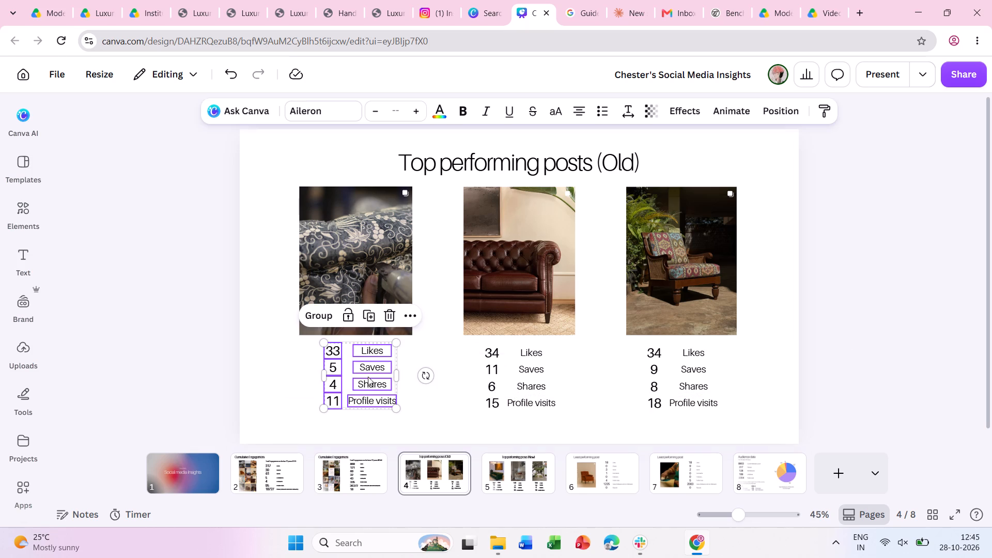
drag(371, 369, 365, 369)
click(266, 387)
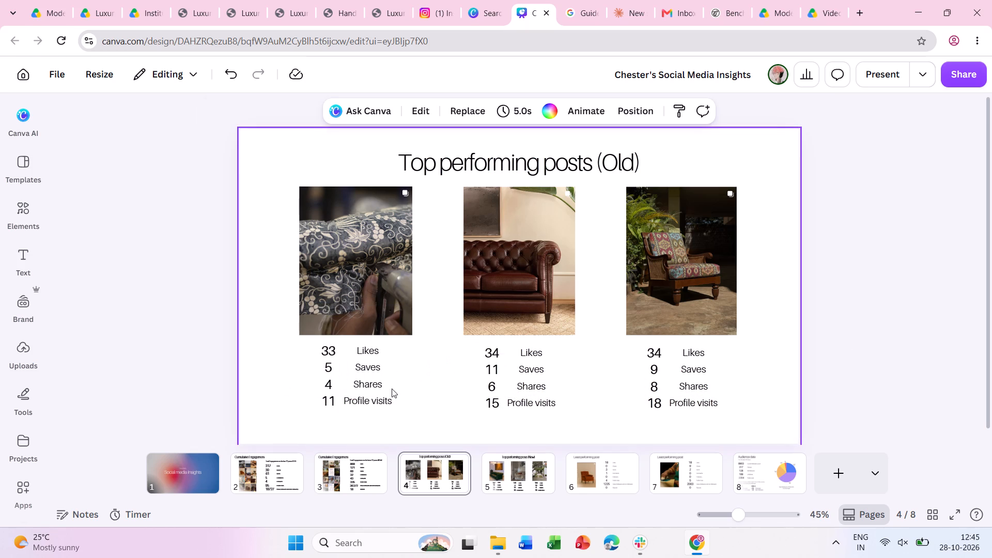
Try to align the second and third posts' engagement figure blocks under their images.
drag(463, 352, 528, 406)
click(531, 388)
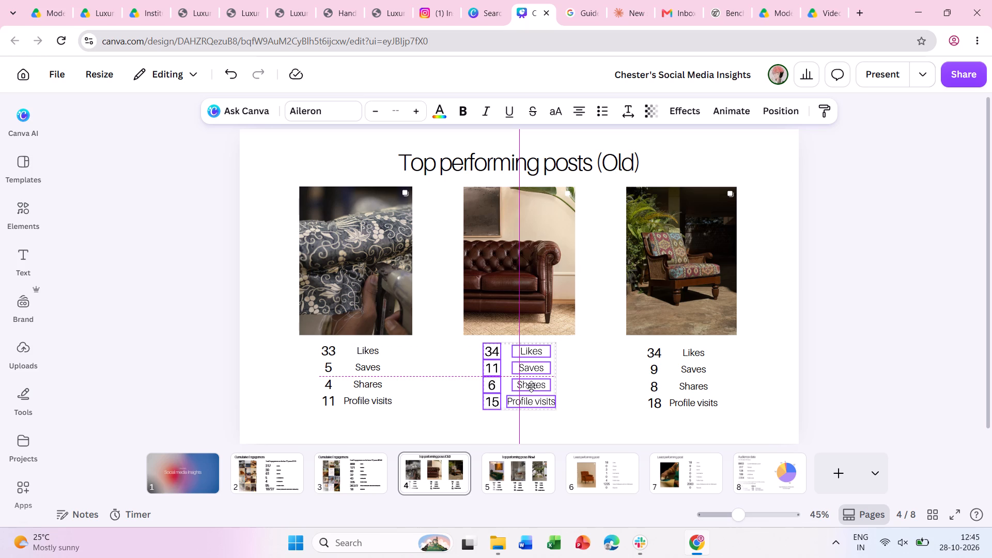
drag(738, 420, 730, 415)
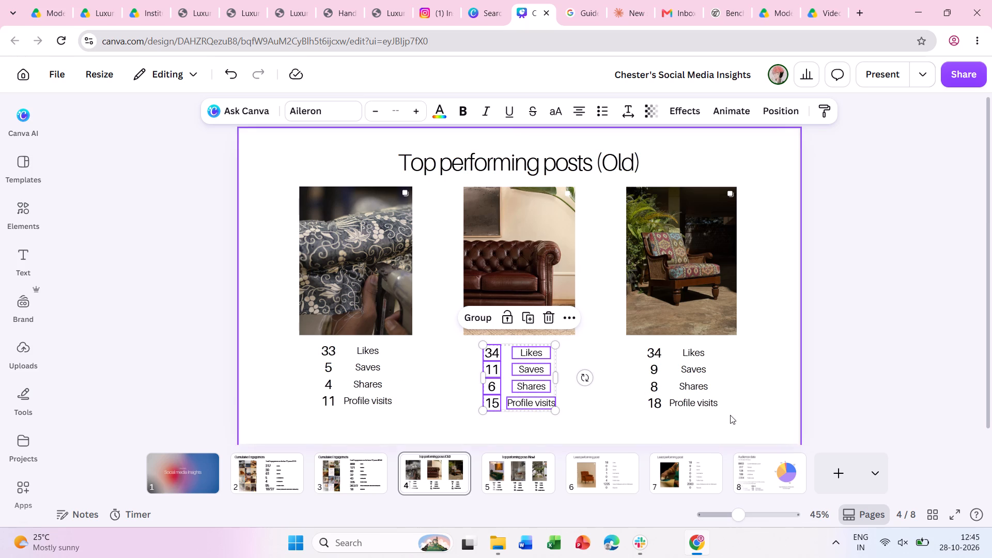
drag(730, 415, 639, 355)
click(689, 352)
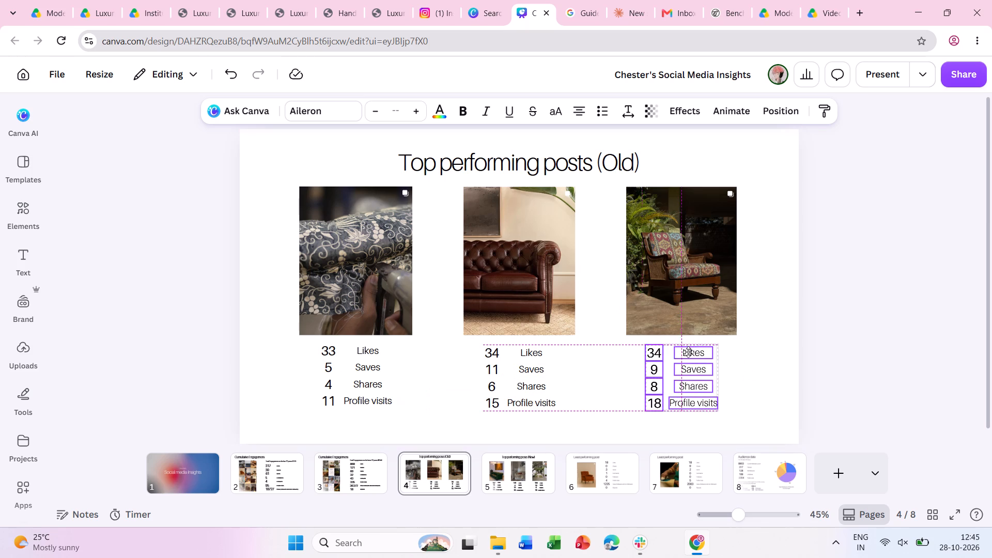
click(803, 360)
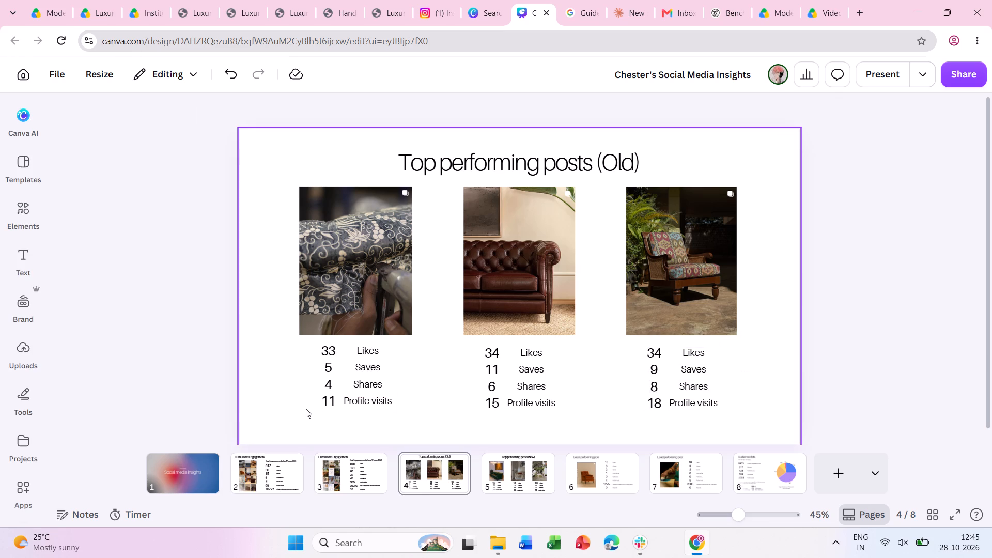
Duplicate the first post's Profile visits number and label, and place the copy below the original row, offset to the left.
scroll(309, 407, down, 2)
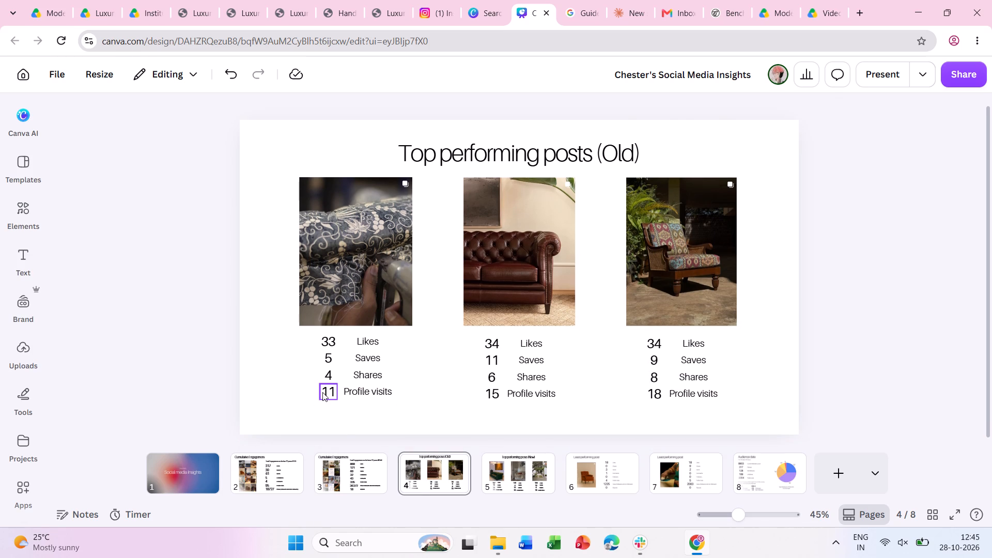
click(322, 392)
shift+click(358, 391)
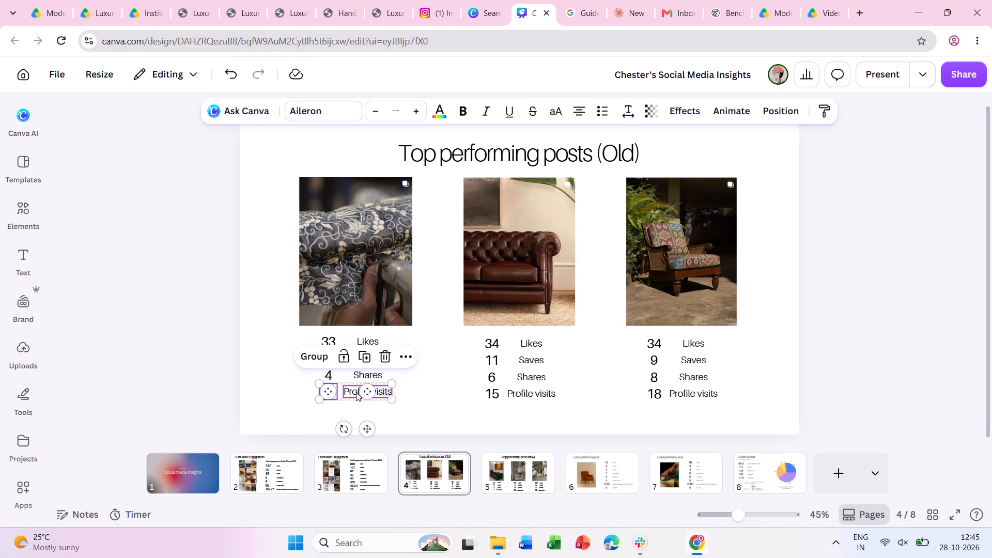
key(ctrl+c)
key(ctrl+v)
drag(351, 396, 287, 414)
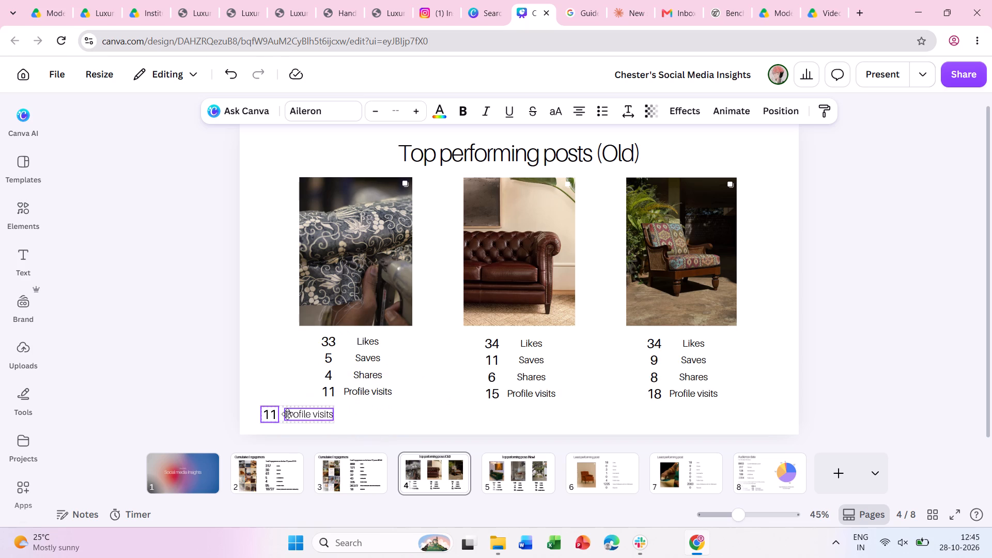
drag(287, 414, 288, 412)
click(246, 410)
Change the duplicated row's label to "Architects".
double_click(298, 417)
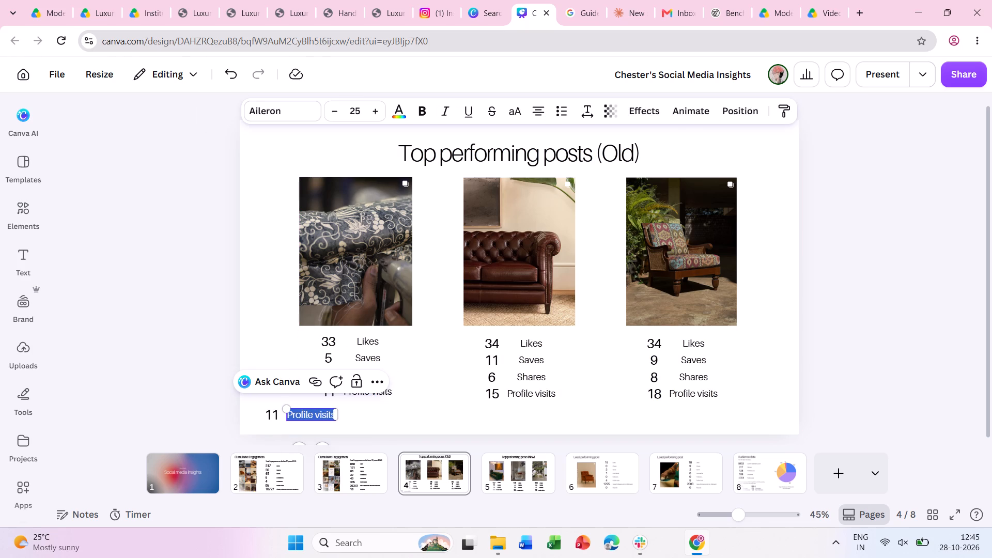
text(Architects)
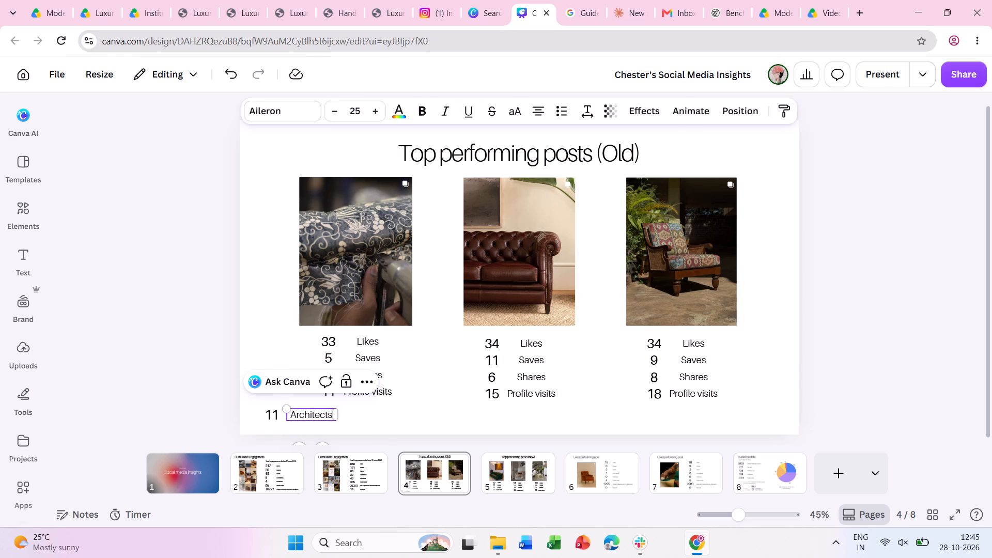
Rewrite the duplicated row's label in parentheses as "(Architects)".
key(BackSpace)
key(BackSpace)
key(BackSpace)
key(BackSpace)
key(BackSpace)
key(BackSpace)
key(BackSpace)
key(BackSpace)
key(BackSpace)
key(shift+r)
key(shift+parenright)
key(Left)
key(Left)
key(Left)
key(shift+parenright)
key(shift+BackSpace)
key(shift+parenleft)
key(Right)
key(Right)
key(BackSpace)
key(h)
key(BackSpace)
text(rchitects)
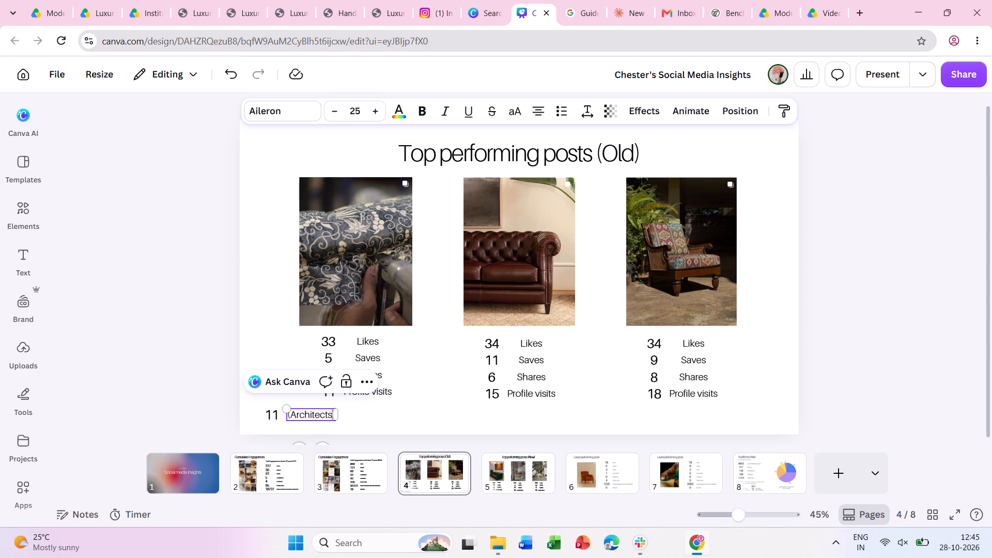
click(391, 420)
Set the "(Architects)" label's font size to 20.
click(303, 414)
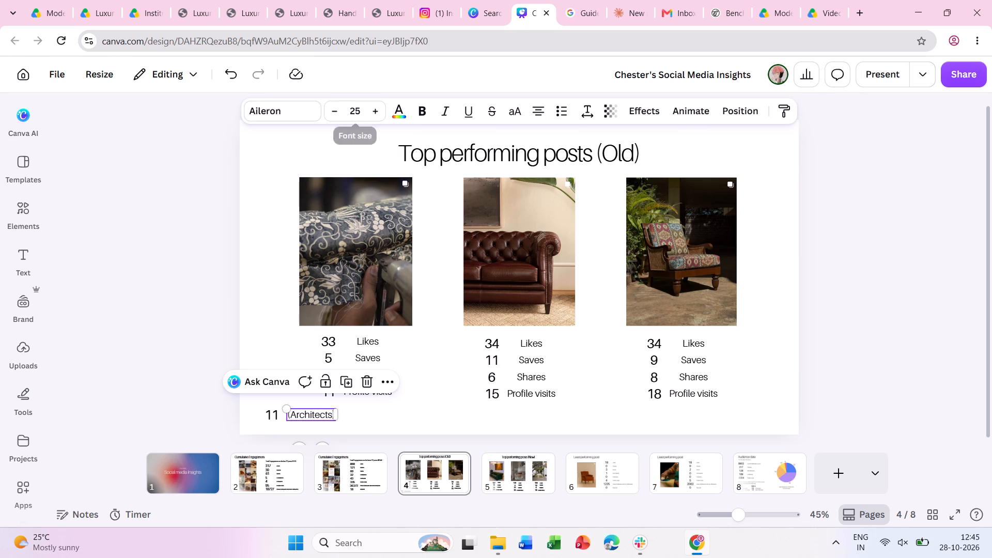
click(360, 111)
text(20)
key(Return)
double_click(190, 354)
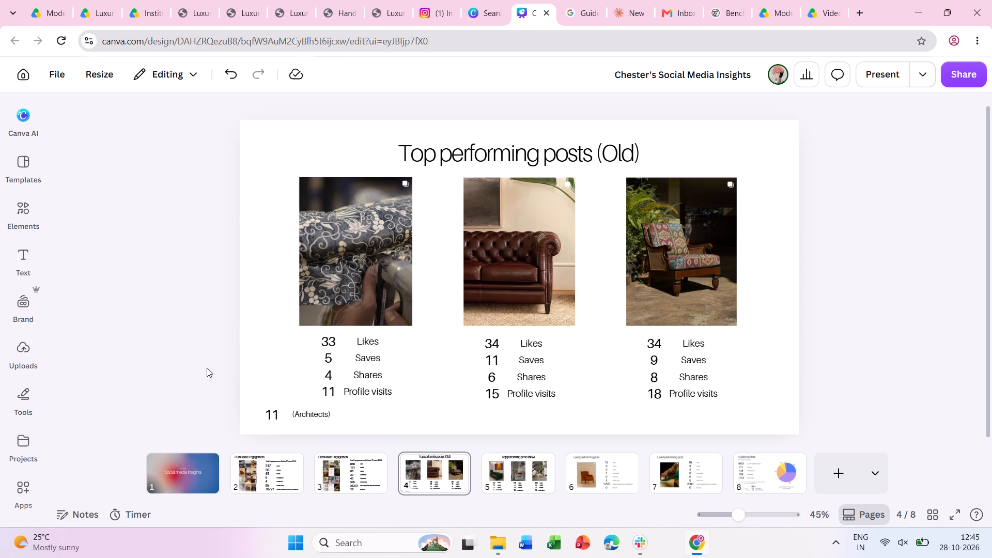
Set the number beside "(Architects)" to font size 25 and move it slightly closer to the label.
click(270, 410)
click(353, 106)
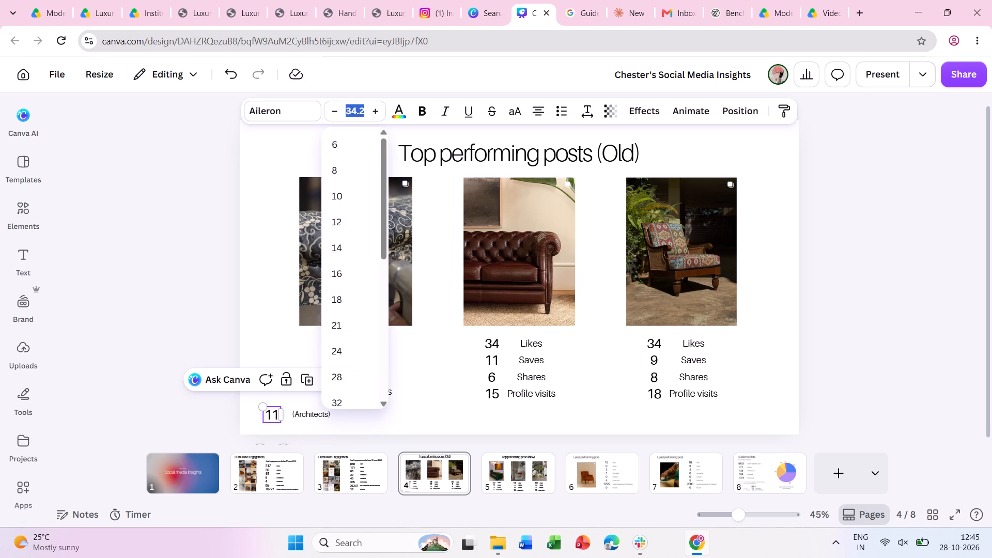
text(28)
key(Return)
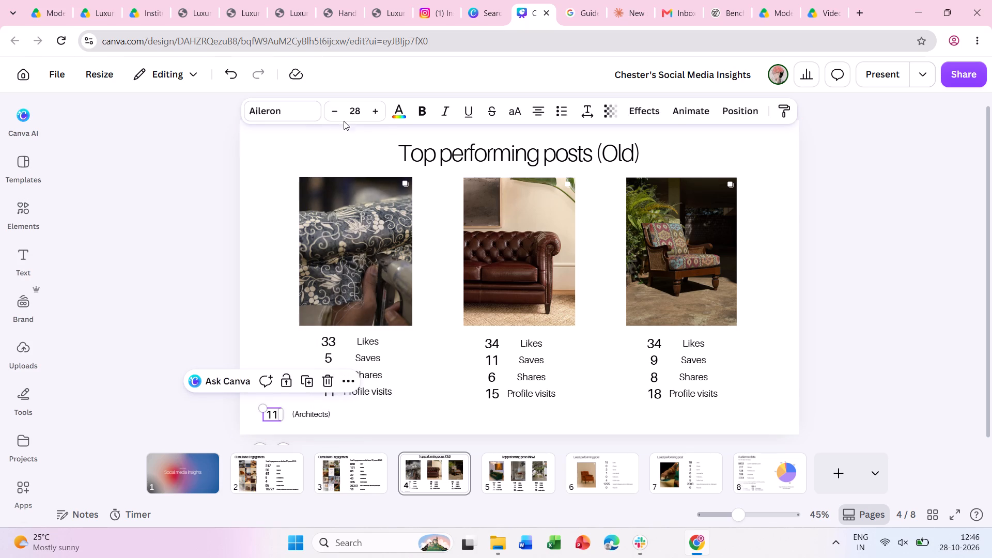
triple_click(338, 117)
click(338, 117)
triple_click(338, 117)
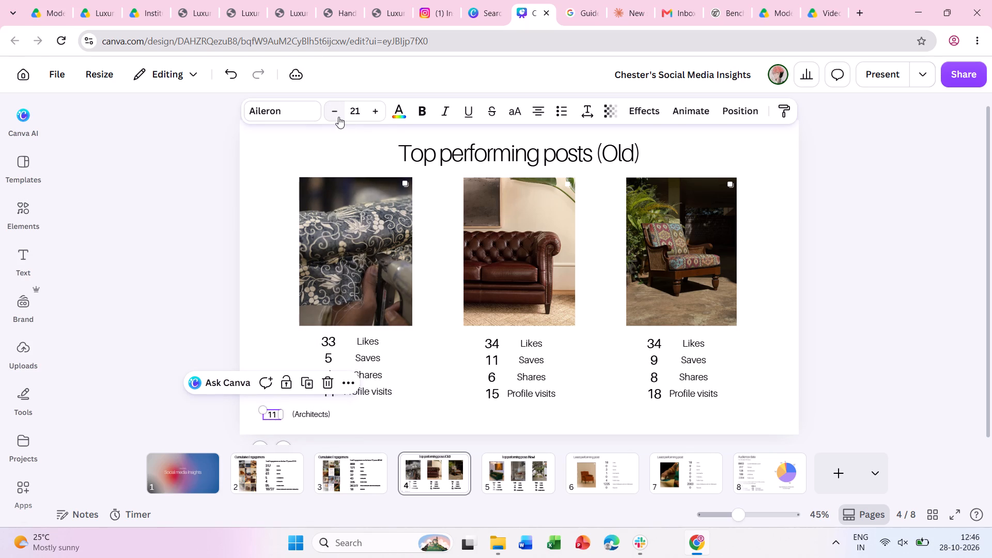
click(338, 117)
drag(272, 416, 277, 415)
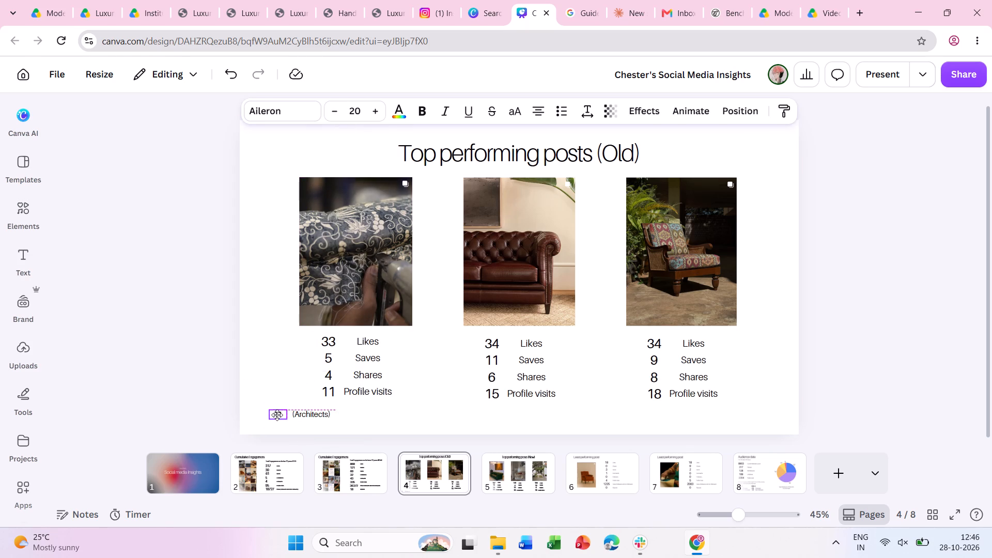
drag(277, 415, 277, 414)
click(226, 410)
click(282, 415)
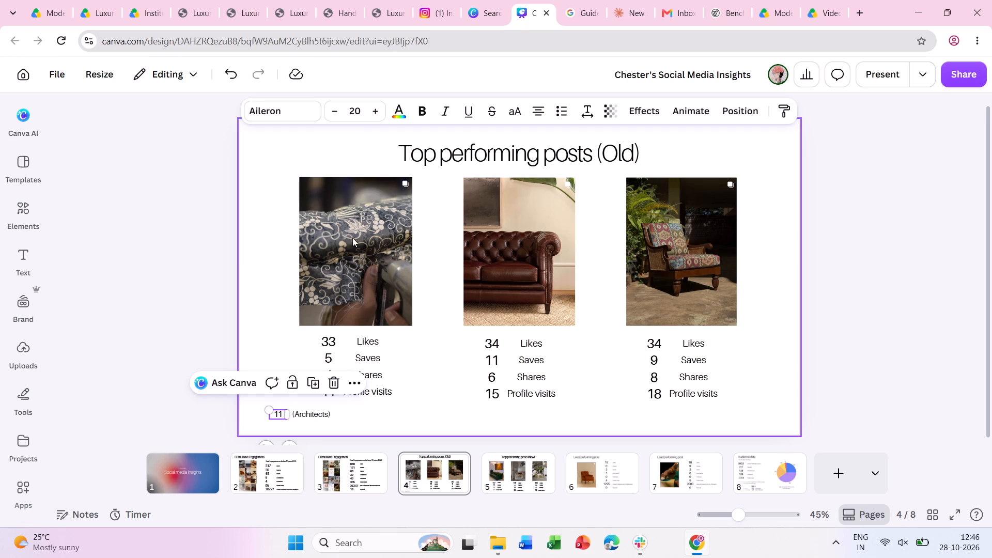
triple_click(373, 115)
double_click(373, 115)
click(166, 284)
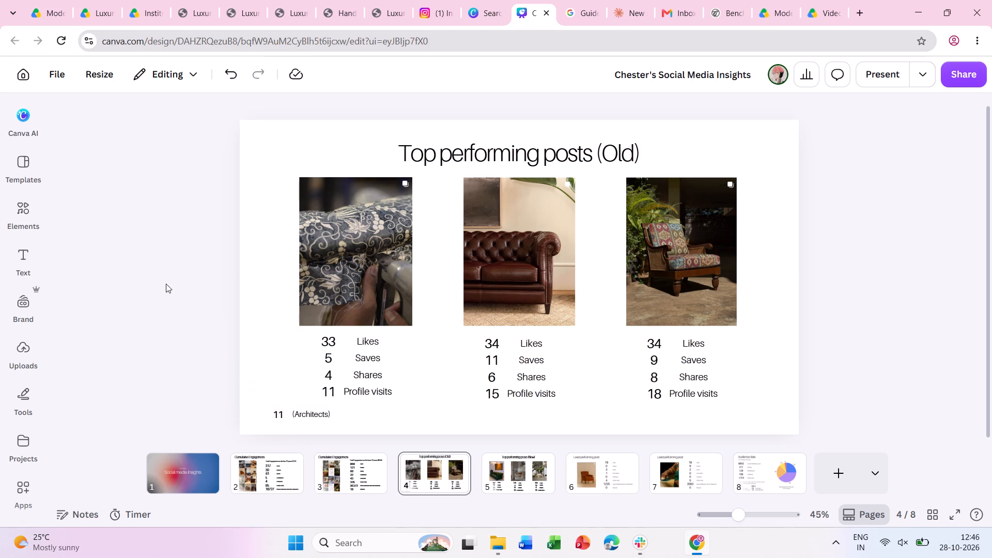
Extend the label to "(Architects and designers)" and widen its text box so the text fits on one line.
click(278, 415)
click(233, 419)
double_click(324, 416)
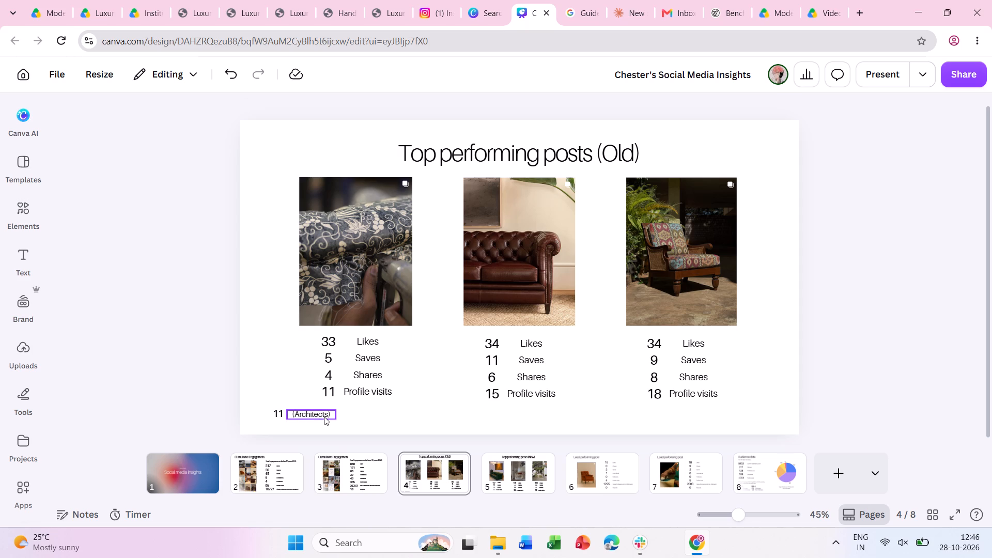
click(327, 415)
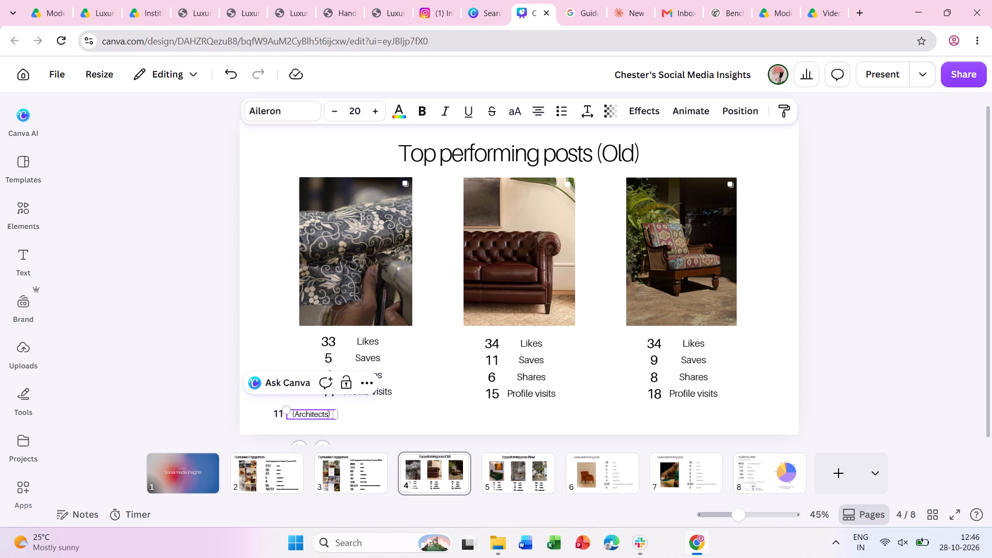
key(space)
text(and)
key(space)
text(designers)
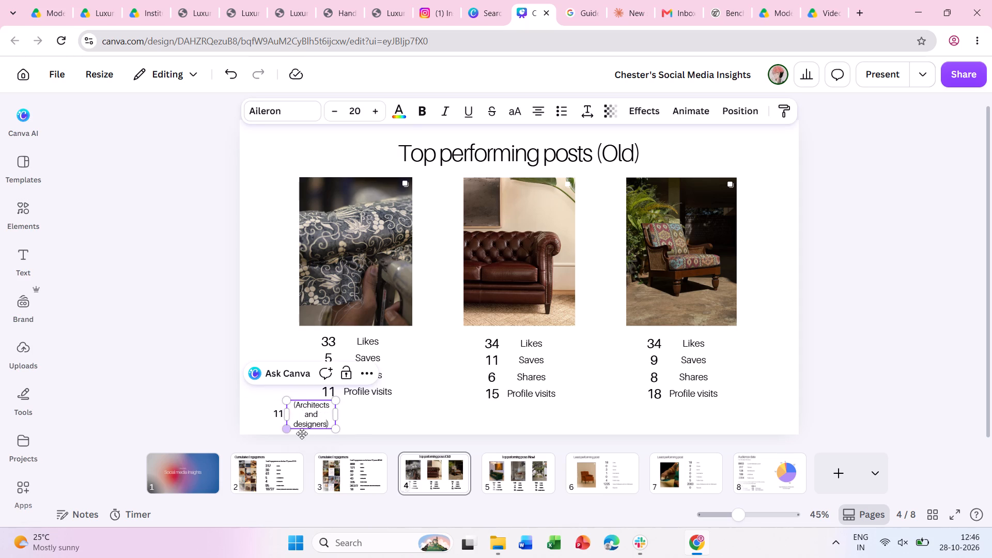
drag(336, 416, 348, 414)
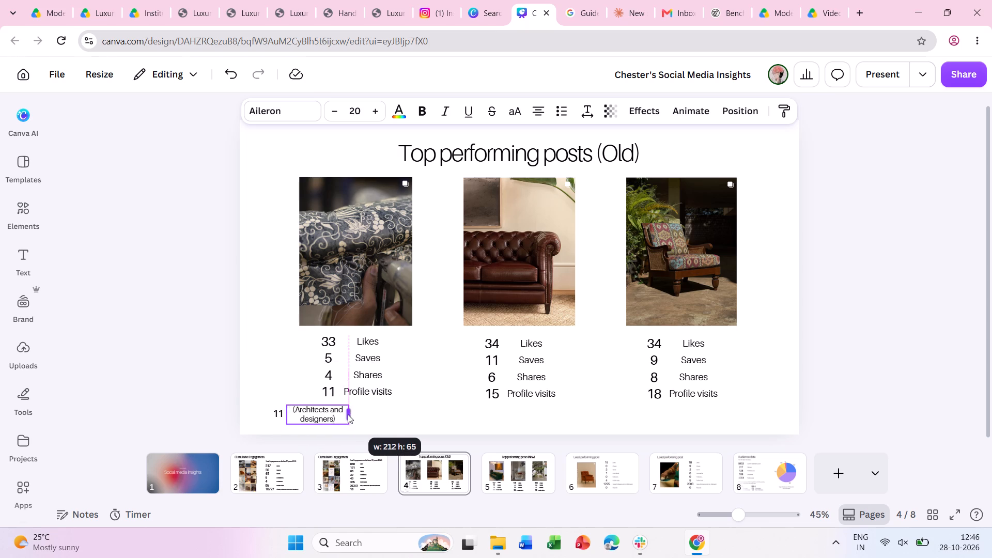
drag(348, 414, 346, 415)
click(230, 412)
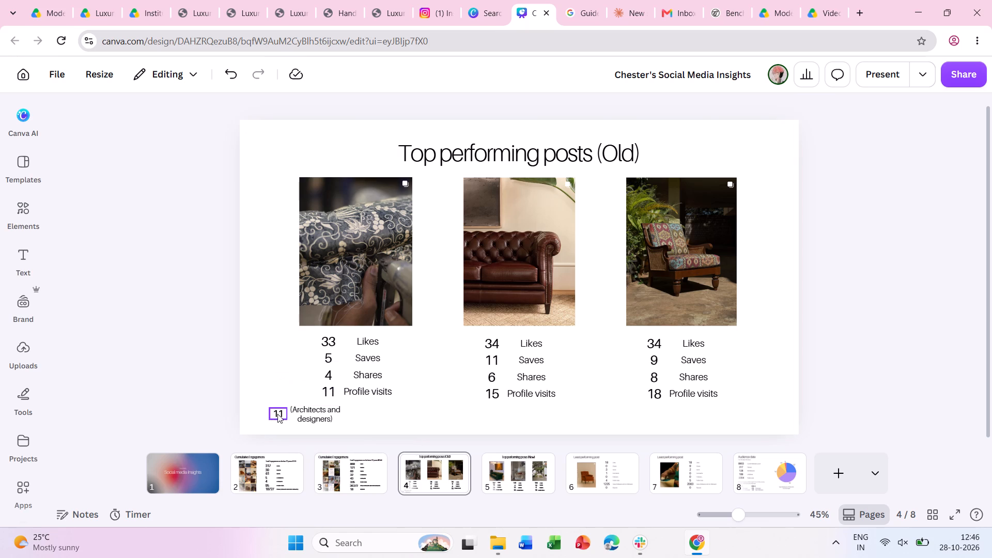
click(322, 416)
drag(350, 417, 384, 418)
click(243, 411)
Move the "(Architects and designers)" label and its number together to sit centred below the first post's Profile visits row.
click(271, 413)
shift+click(308, 416)
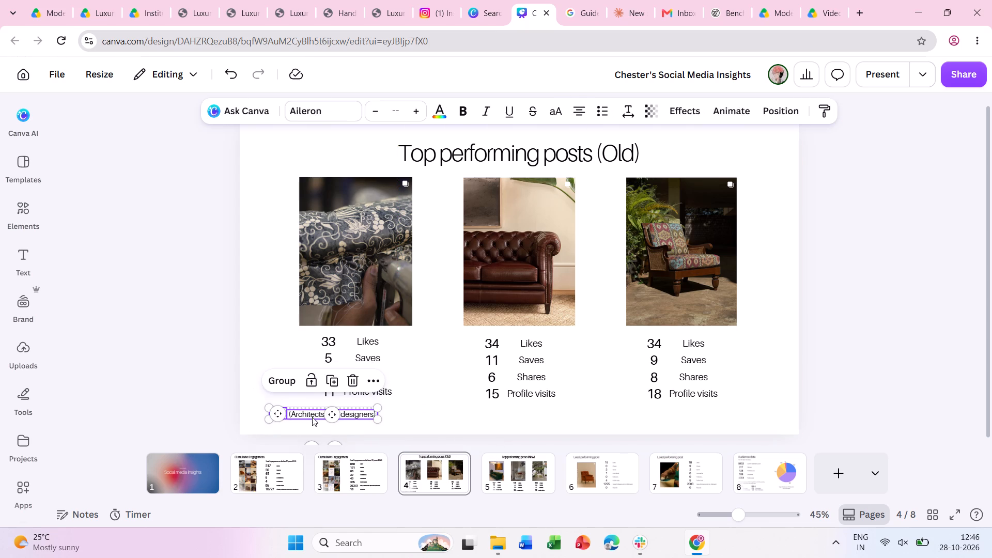
drag(312, 417, 344, 417)
Duplicate the "(Architects and designers)" row with its number and align the copy directly beneath the original.
key(ctrl+c)
key(ctrl+v)
drag(342, 420, 335, 426)
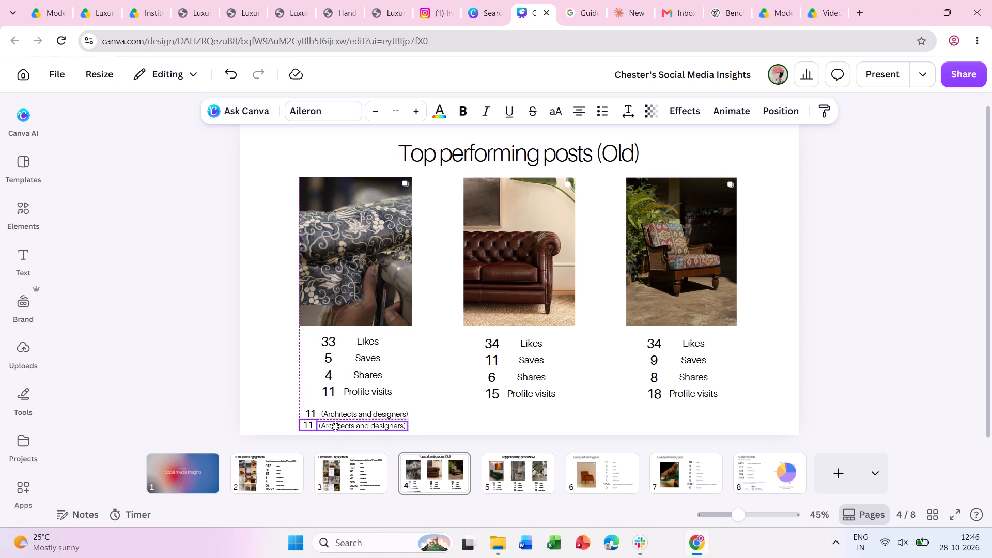
drag(335, 426, 338, 426)
click(235, 397)
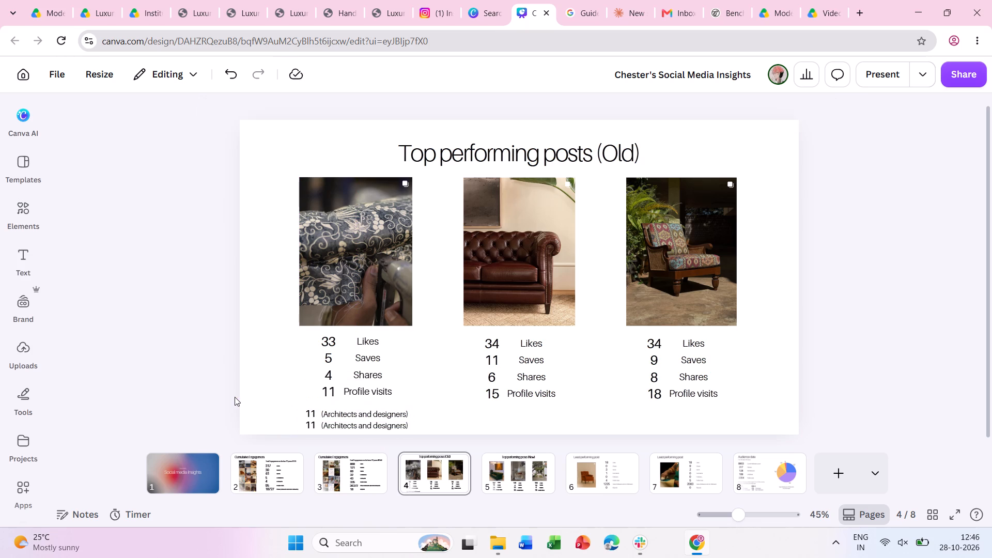
Select all content on the Top performing posts (Old) slide and shift it slightly upward.
drag(258, 149, 392, 228)
drag(392, 228, 861, 468)
key(shift+Up)
key(shift+Up)
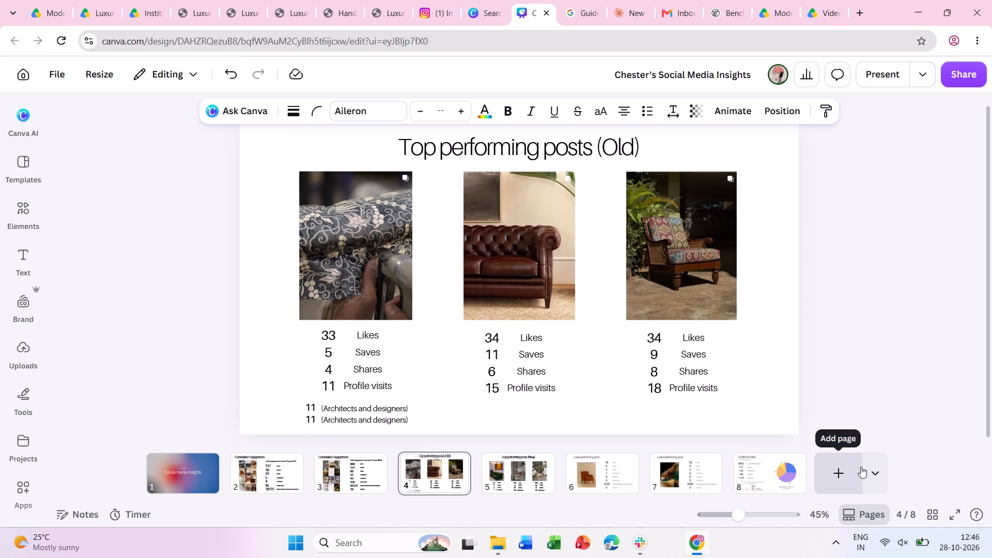
click(871, 384)
Replace the lower duplicated row's label with "(Individuals)".
double_click(371, 422)
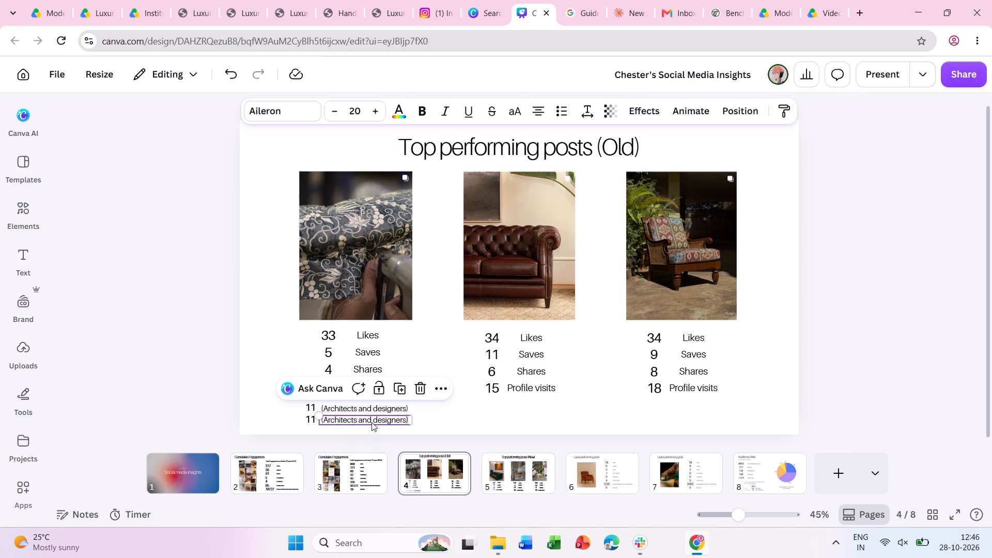
text((Indiviu)
key(BackSpace)
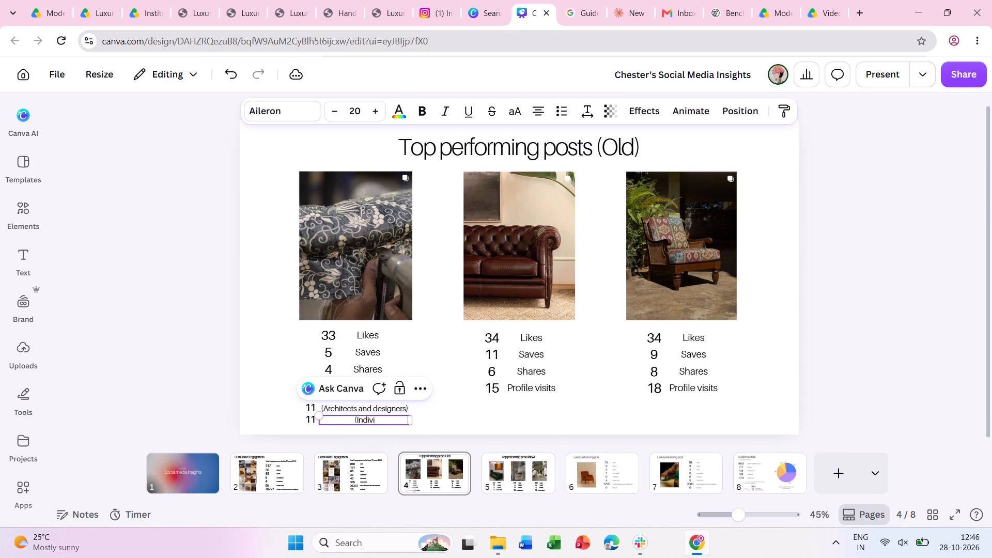
text(duals))
click(164, 395)
Shorten the upper row's label to "(Architects)".
double_click(311, 409)
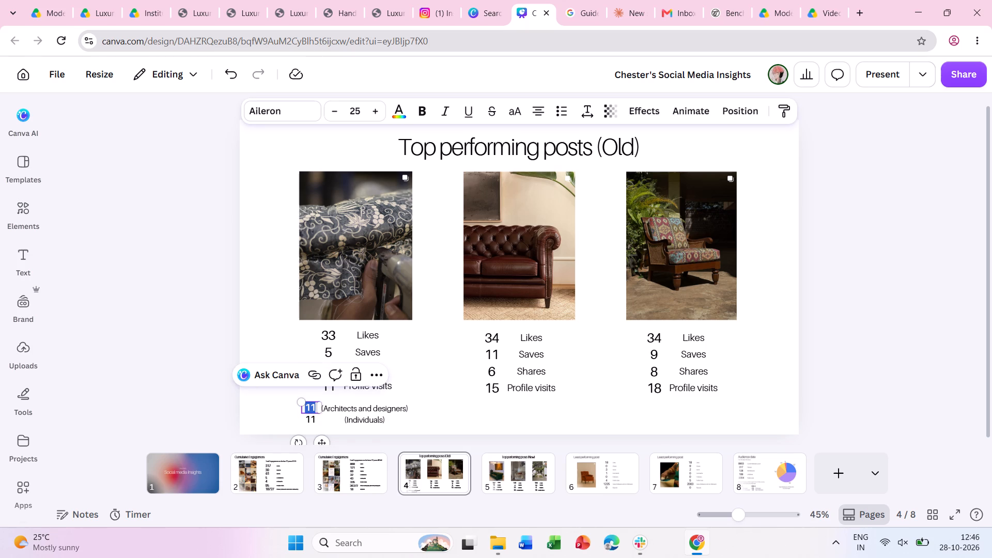
double_click(384, 406)
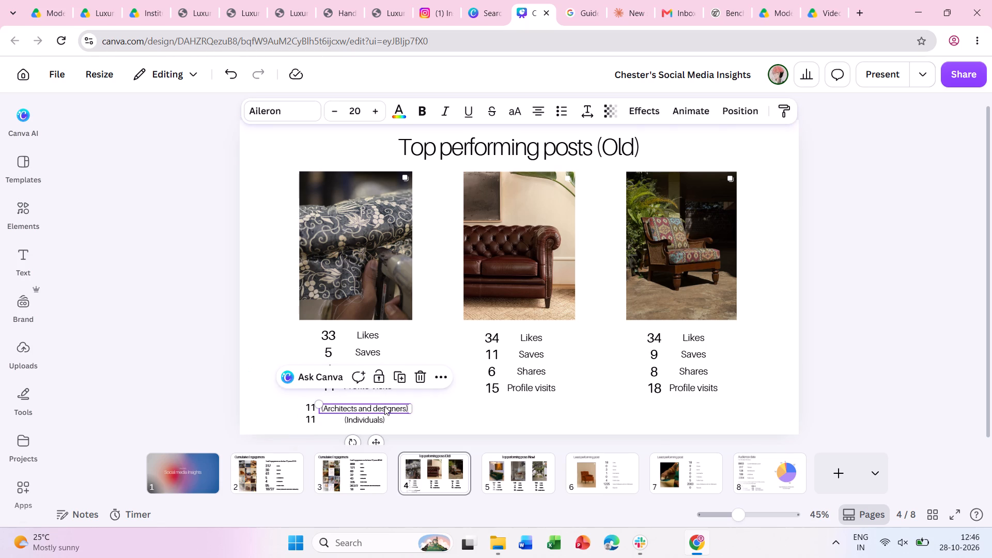
drag(358, 409, 406, 411)
key(BackSpace)
key(BackSpace)
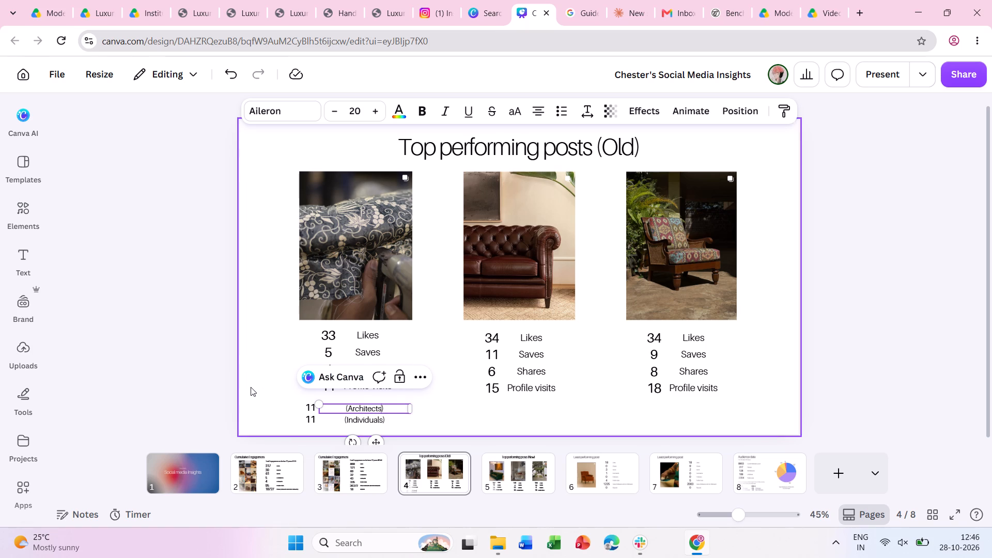
click(249, 384)
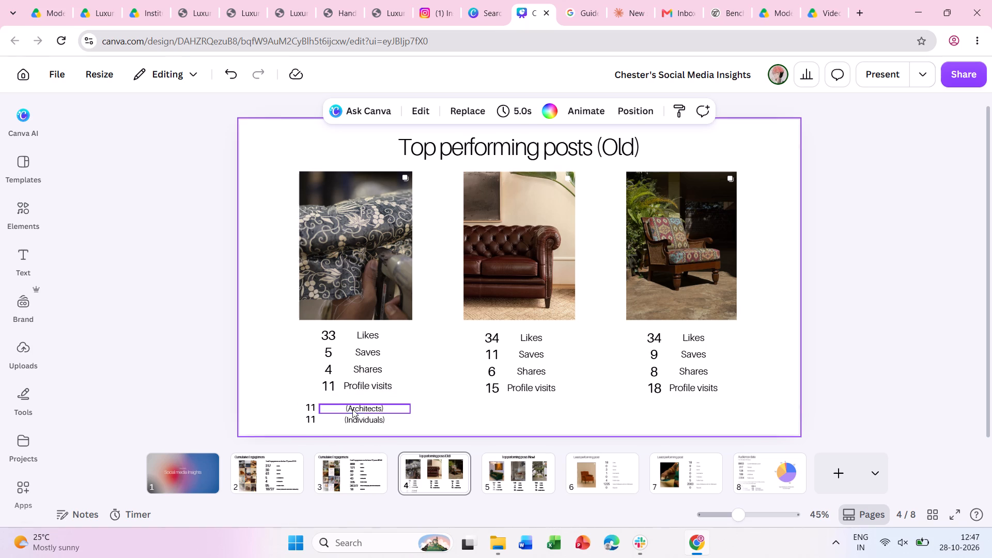
Extend the lower row's label to "(Individuals and designers)".
double_click(369, 416)
click(382, 421)
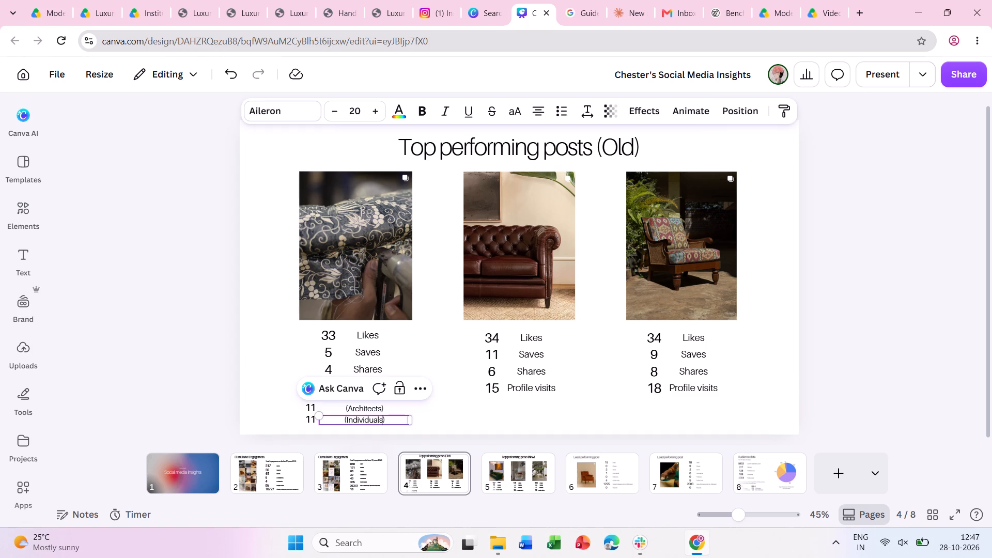
key(space)
text(and designers)
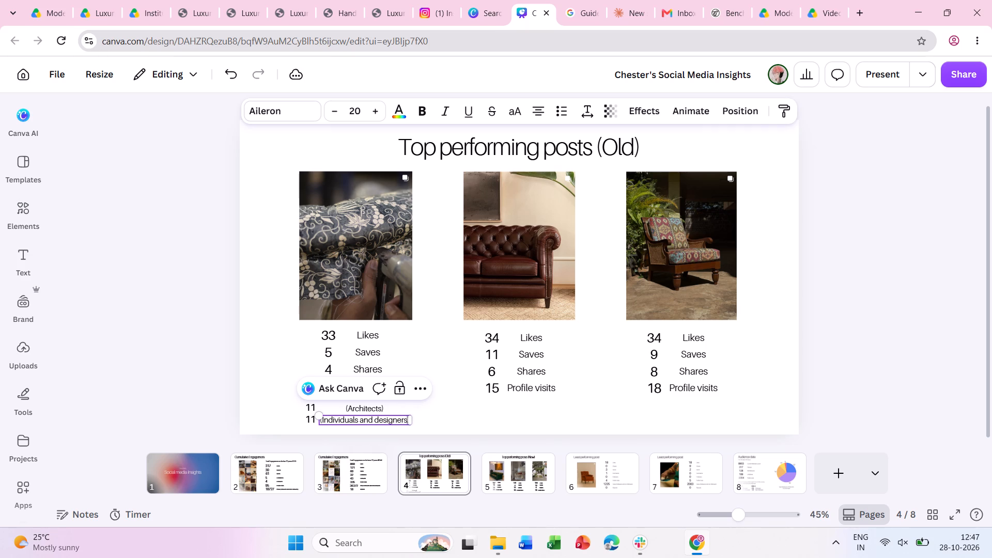
click(200, 383)
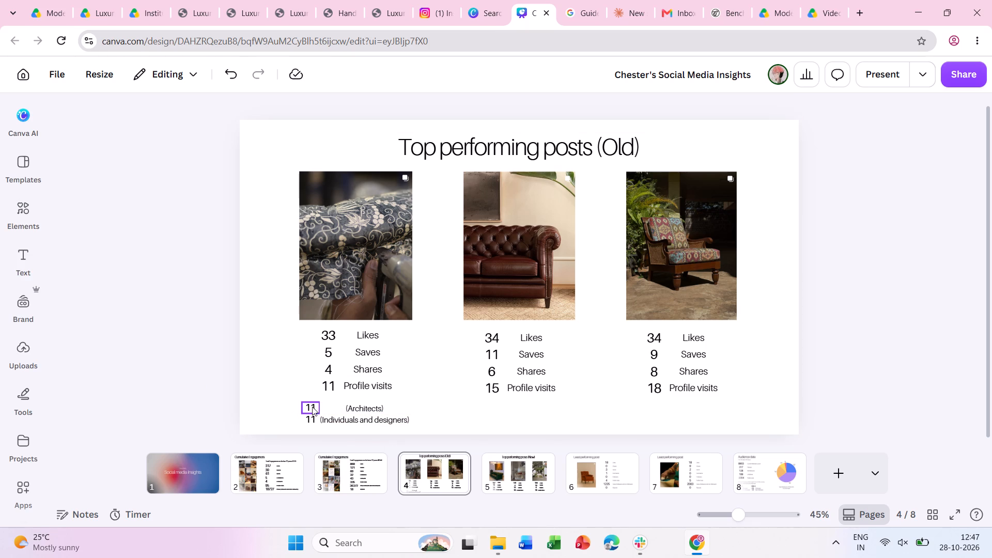
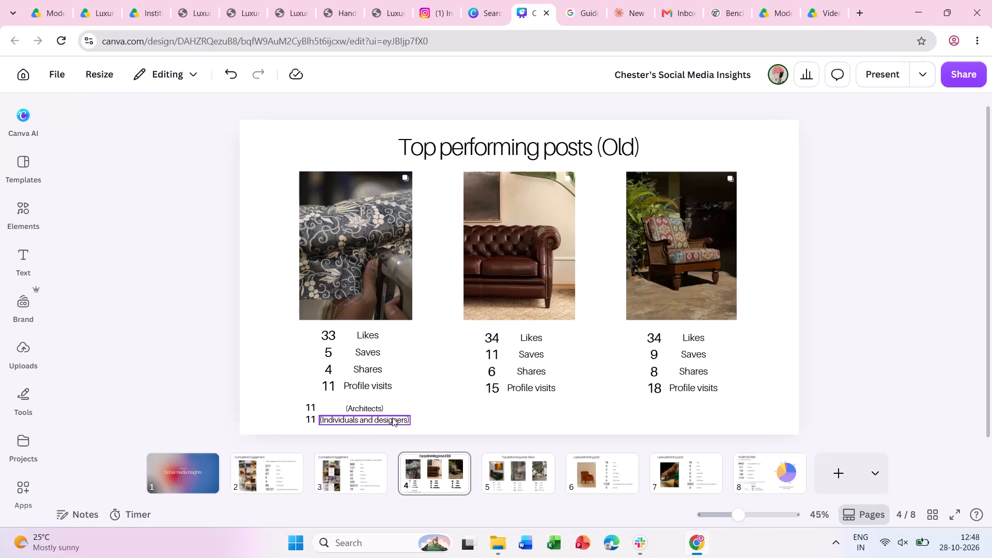
Shorten the lower audience row's label under the first post to "(Individuals)".
double_click(392, 417)
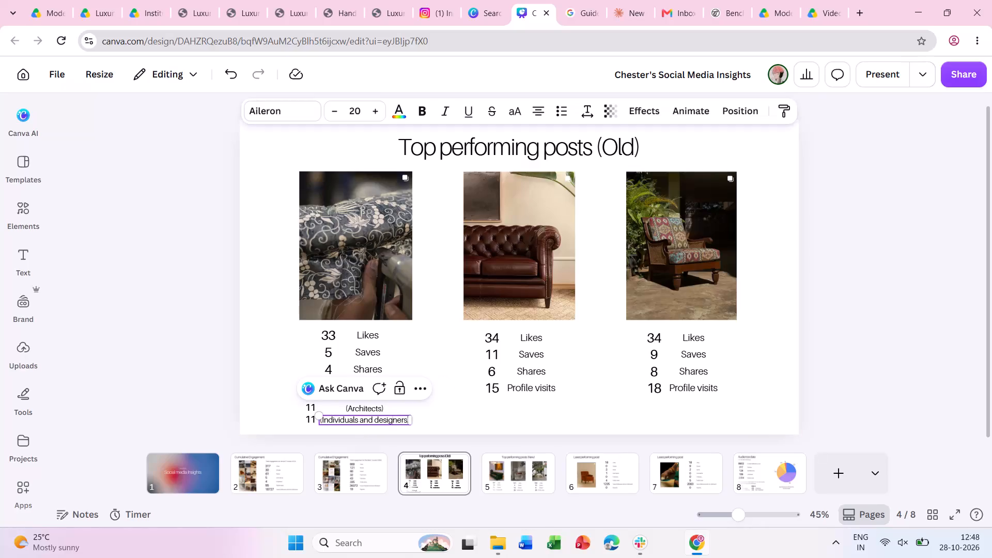
click(405, 420)
key(Right)
key(BackSpace)
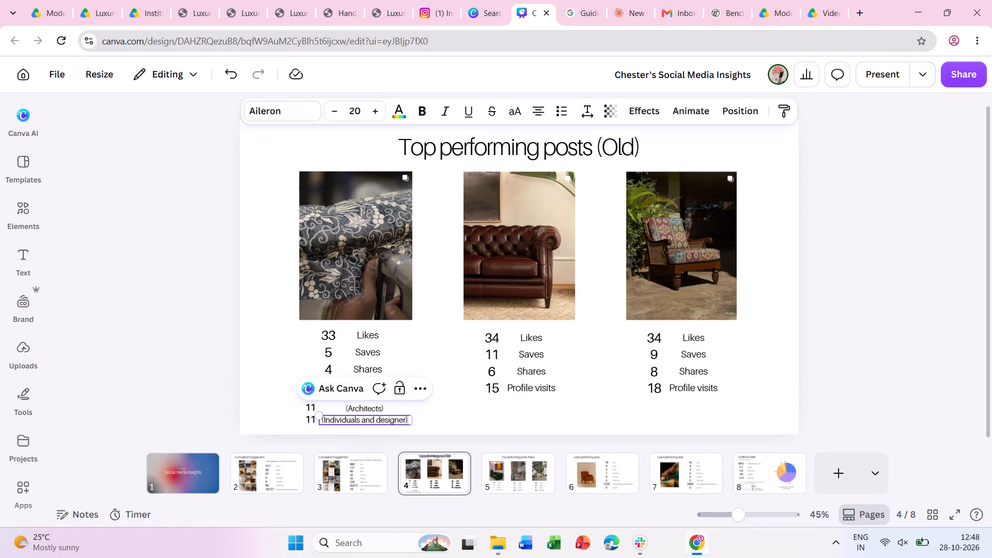
key(BackSpace)
key(BackSpace)
key(BackSpace)
key(BackSpace)
key(BackSpace)
key(BackSpace)
key(BackSpace)
key(BackSpace)
key(BackSpace)
key(BackSpace)
key(BackSpace)
key(BackSpace)
key(BackSpace)
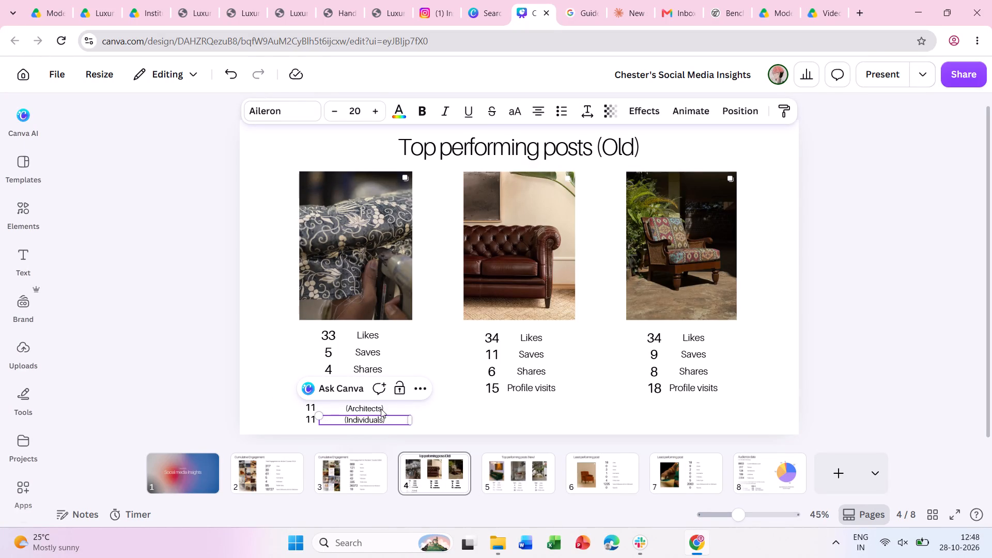
Extend the upper audience row's label under the first post to "(Architects and designers)".
double_click(380, 408)
key(space)
text(and designers)
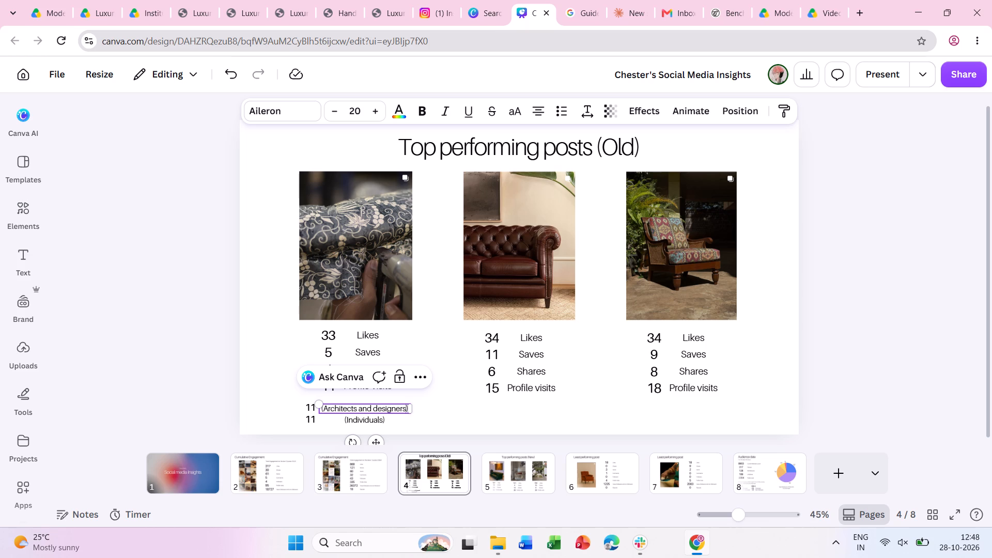
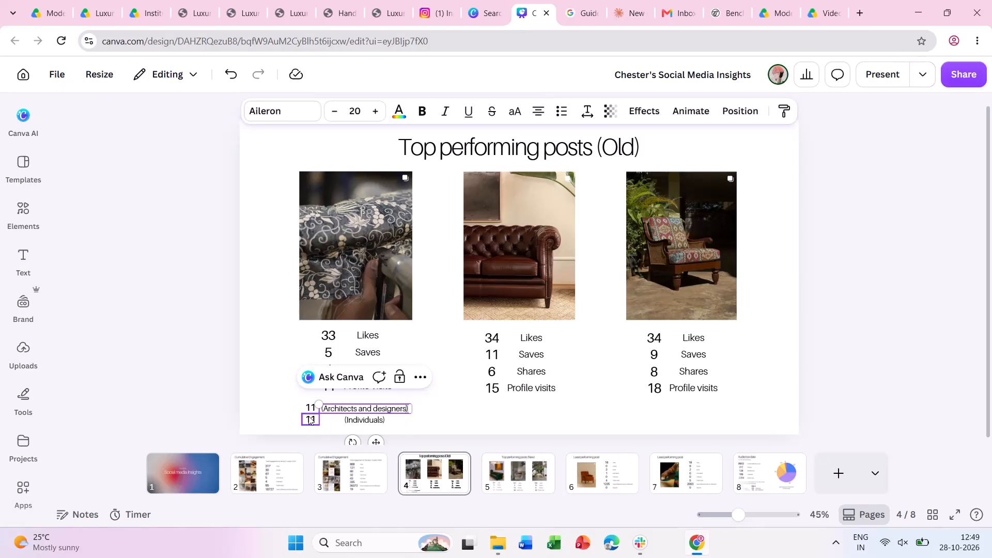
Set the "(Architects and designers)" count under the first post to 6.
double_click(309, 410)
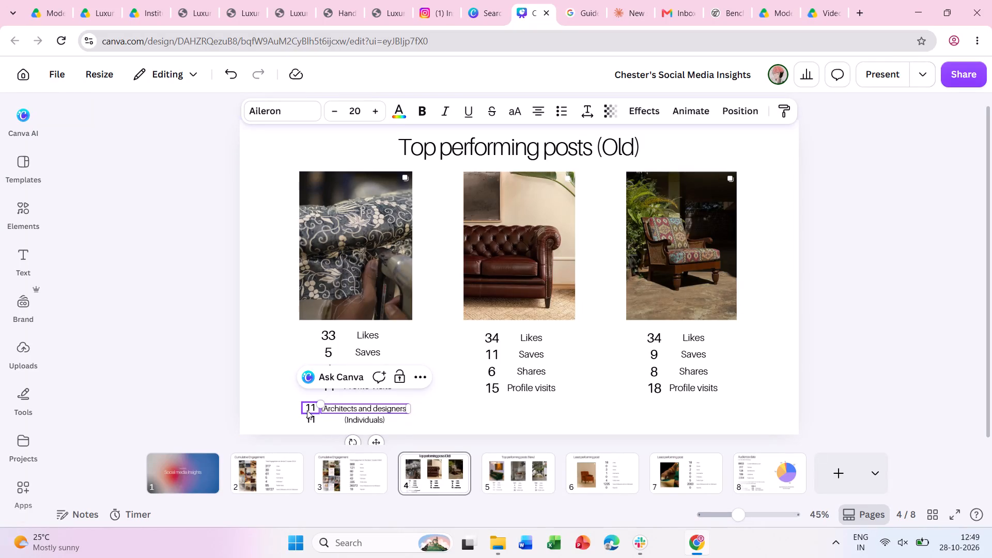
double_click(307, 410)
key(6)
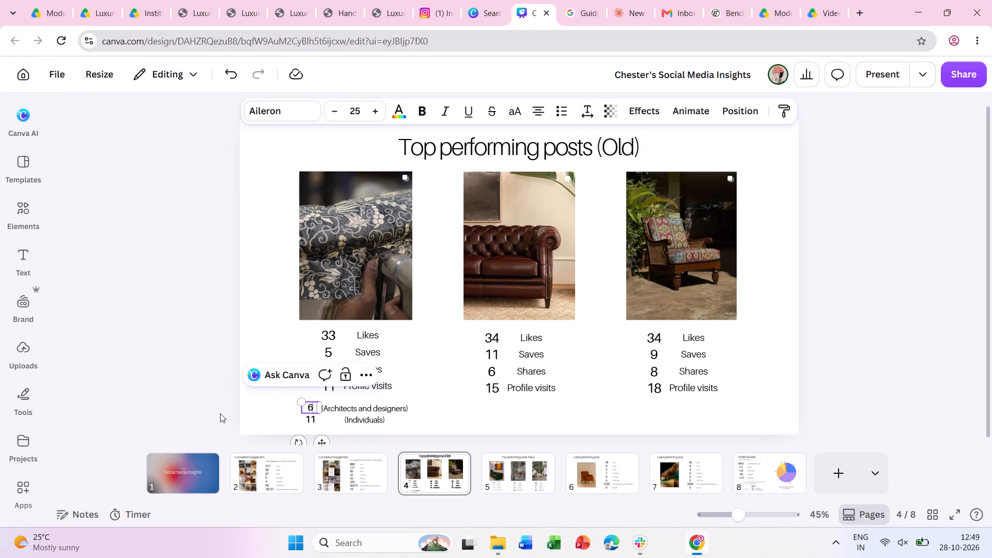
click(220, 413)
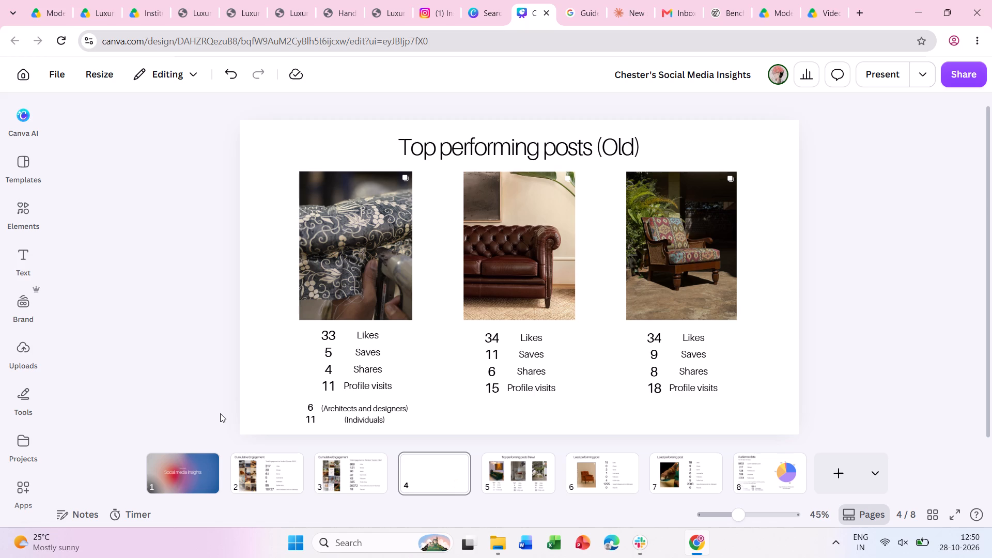
Change the "(Architects and designers)" count under the first post to 7.
double_click(313, 405)
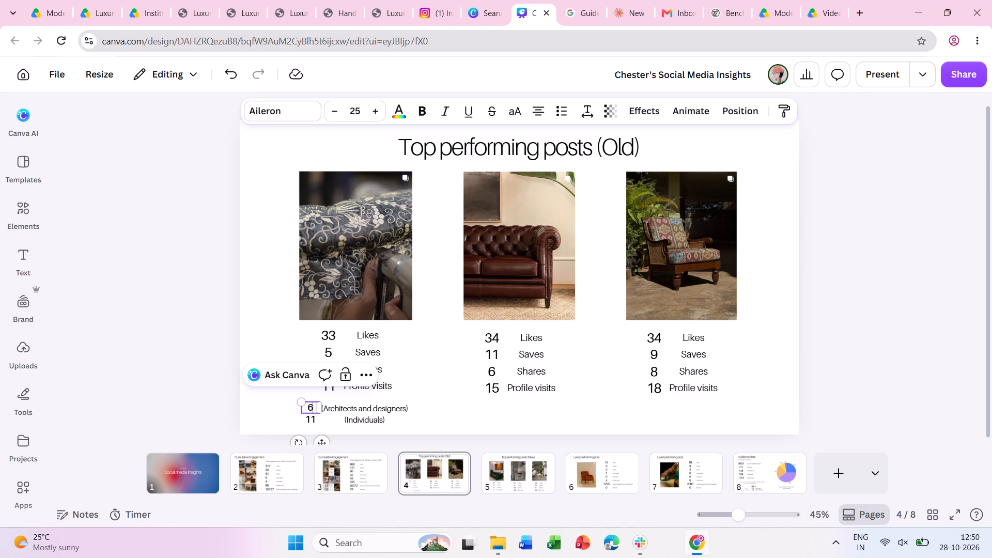
key(BackSpace)
key(7)
Open the "(Individuals)" count under the first post for editing, with its number selected.
double_click(310, 420)
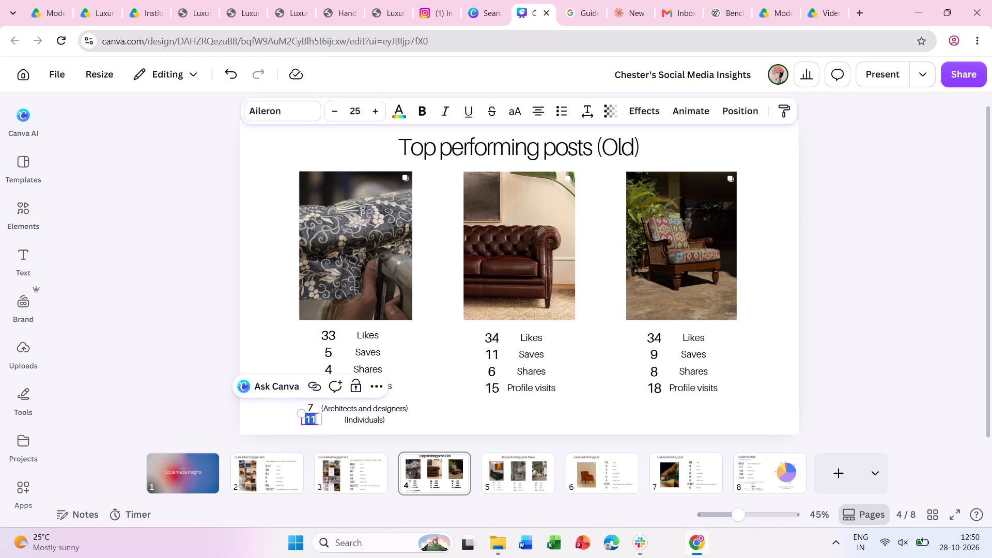
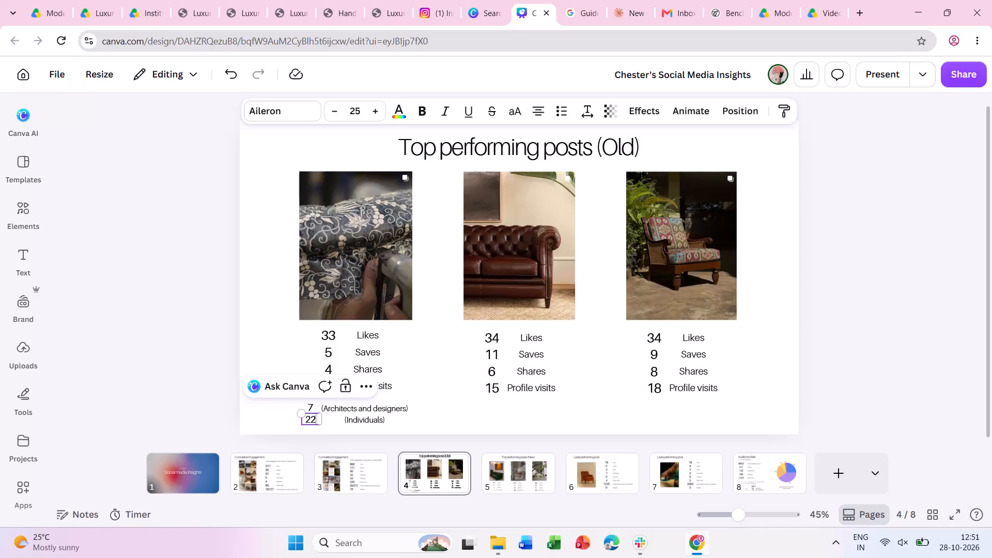
Copy the first post's audience breakdown, counts and labels together, and place the copy under the second post's profile visits.
click(438, 423)
drag(281, 405, 373, 423)
key(ctrl+c)
key(ctrl+v)
click(364, 424)
drag(361, 425, 522, 418)
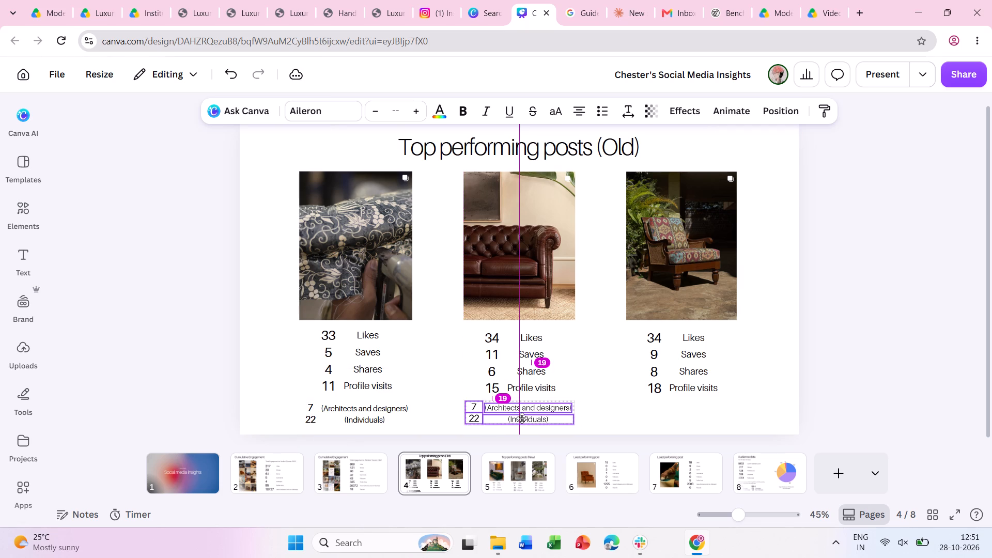
drag(522, 418, 523, 418)
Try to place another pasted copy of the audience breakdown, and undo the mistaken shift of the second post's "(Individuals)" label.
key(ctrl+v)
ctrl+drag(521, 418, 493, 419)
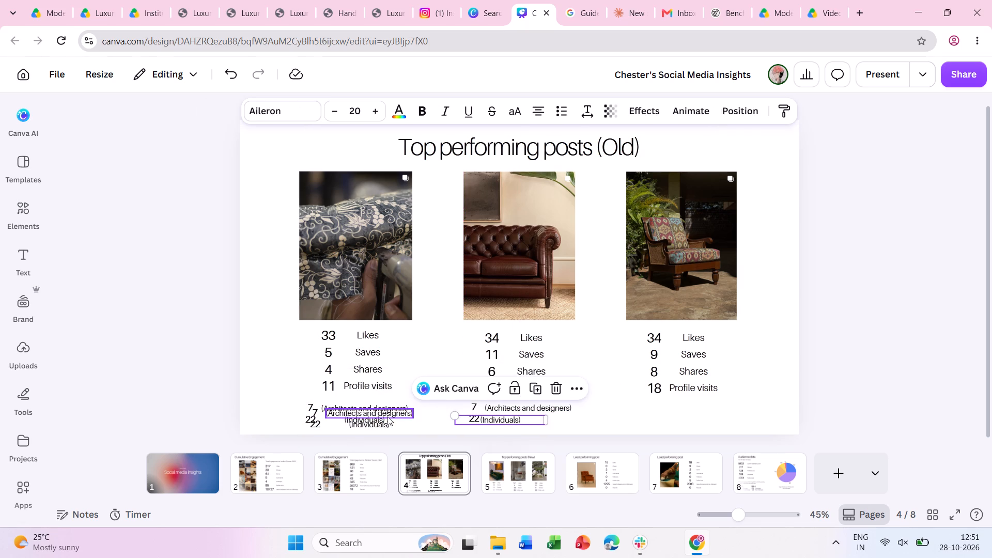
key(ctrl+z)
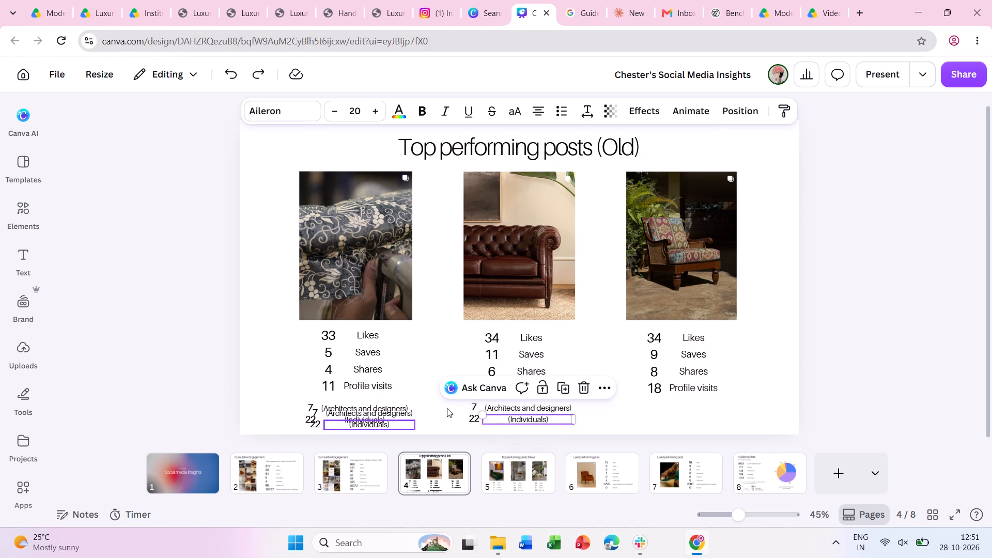
Copy the second post's audience breakdown and place the copy under the third post's profile visits.
drag(448, 407, 509, 419)
key(ctrl+c)
key(ctrl+v)
drag(509, 423, 623, 417)
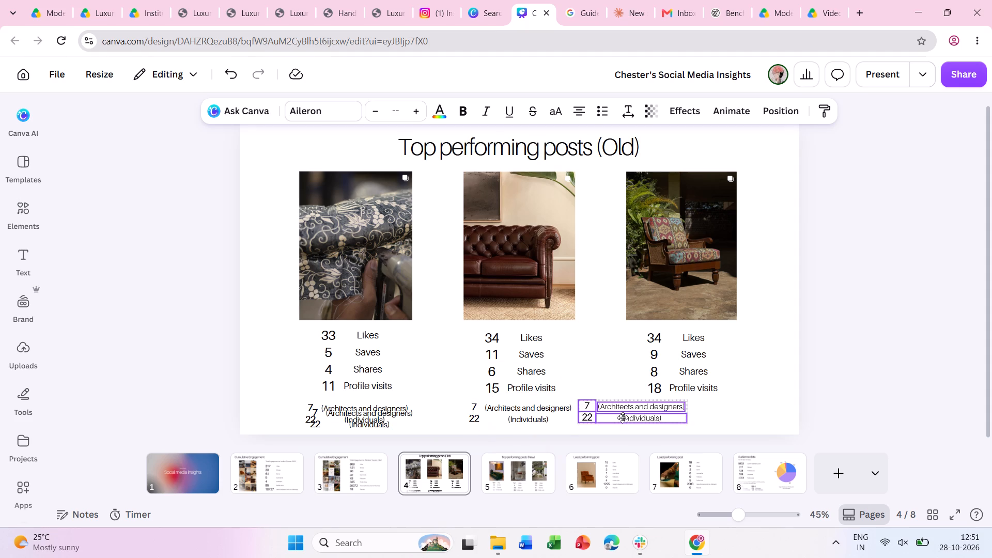
drag(623, 417, 668, 417)
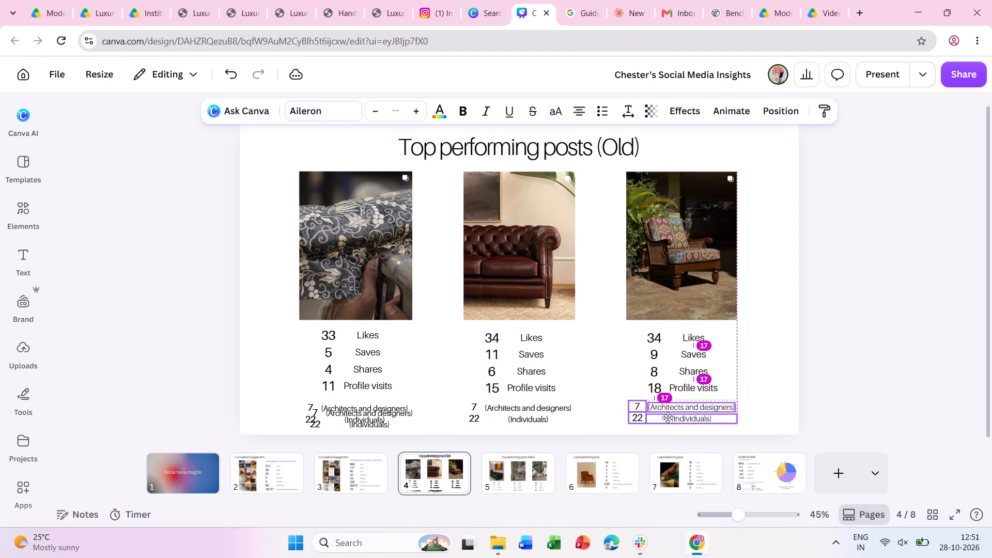
drag(668, 417, 667, 417)
click(855, 404)
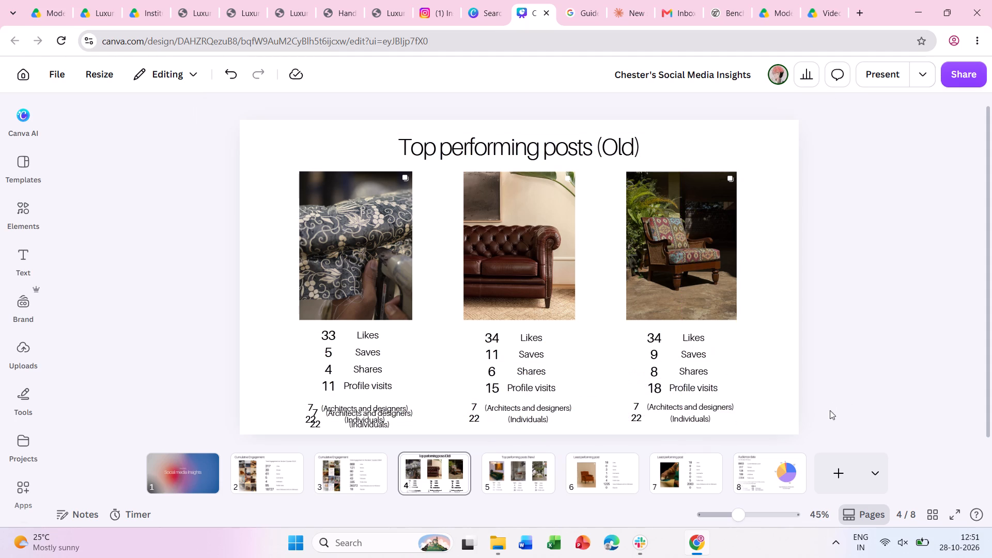
Delete the stray duplicate labels and counts overlapping the first post's audience breakdown.
click(336, 428)
key(BackSpace)
click(332, 413)
key(BackSpace)
click(317, 412)
key(BackSpace)
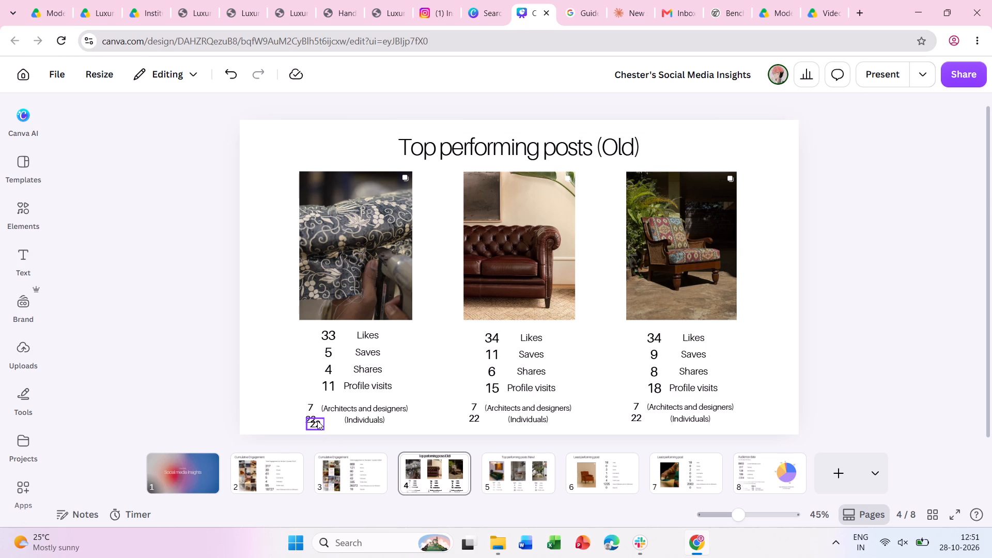
click(317, 421)
key(BackSpace)
click(271, 415)
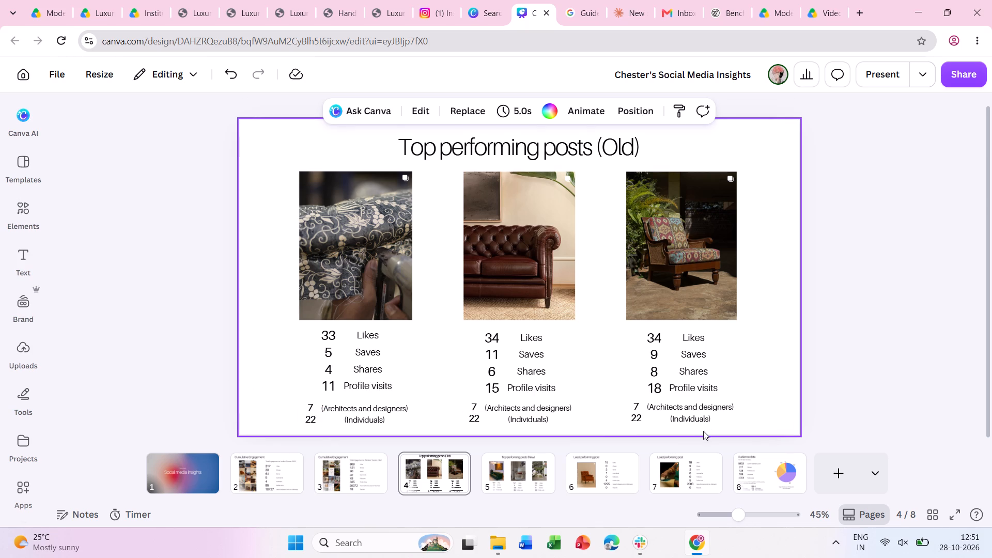
Nudge the second post's audience breakdown up slightly to line up with the third post's.
drag(577, 435, 451, 405)
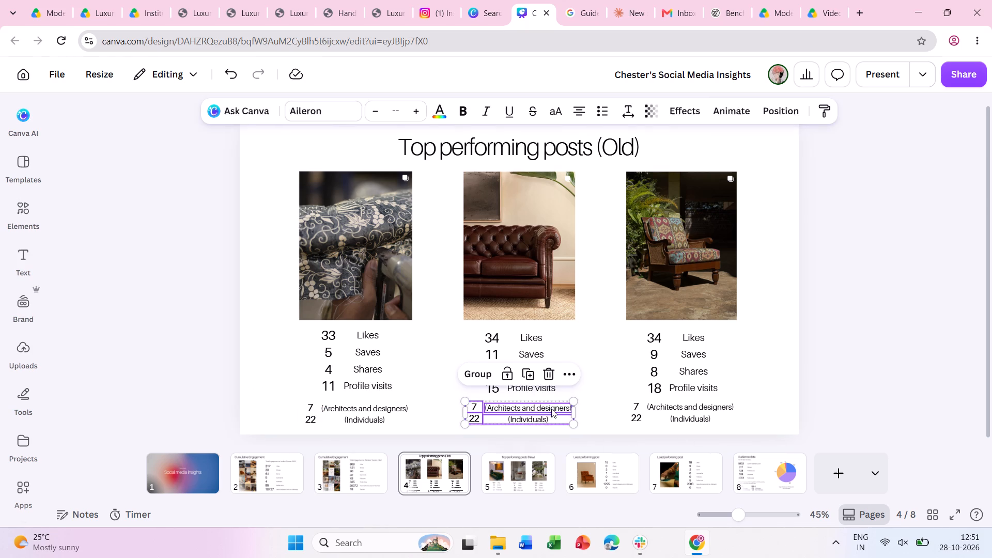
click(551, 409)
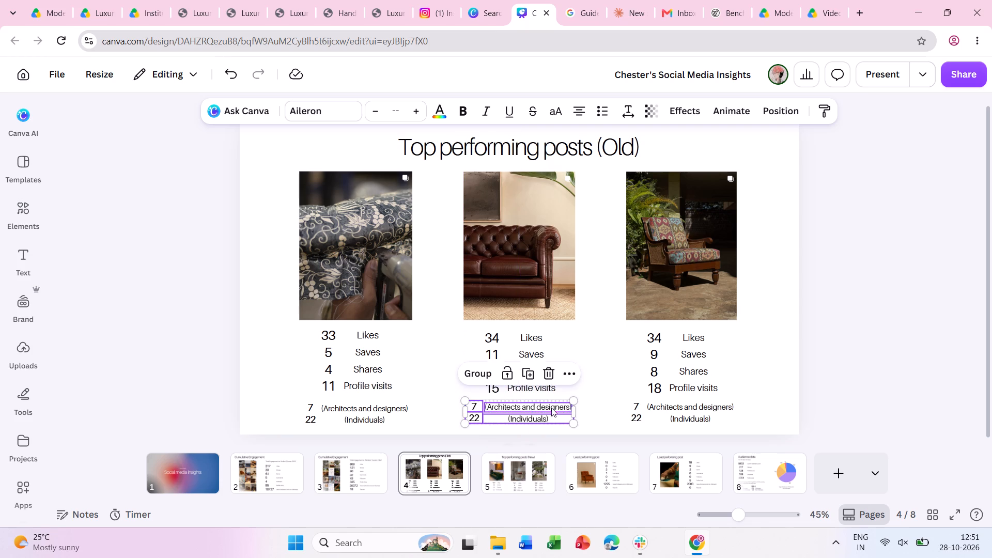
click(760, 427)
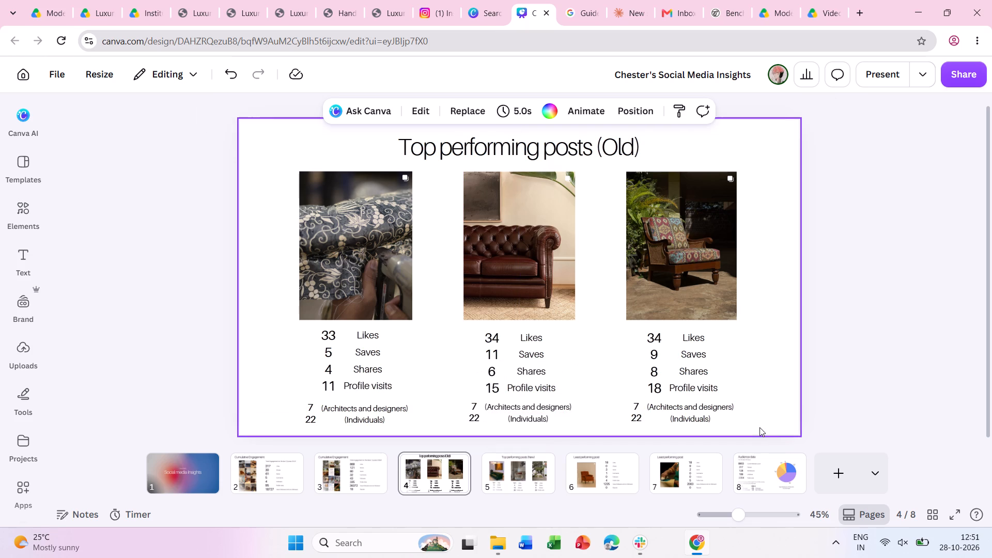
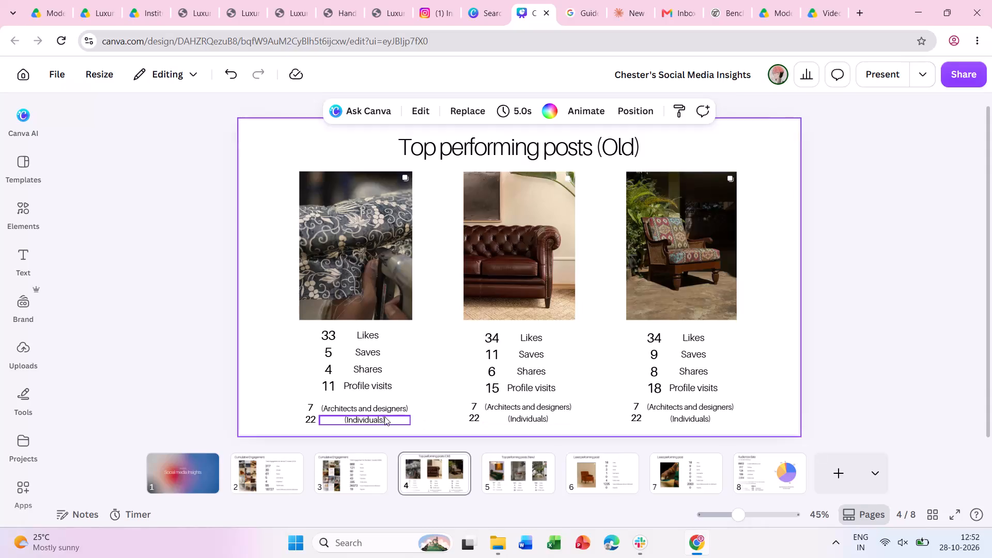
Extend the "(Individuals)" label under all three old top performing posts to read "(Individuals and brands)".
double_click(382, 417)
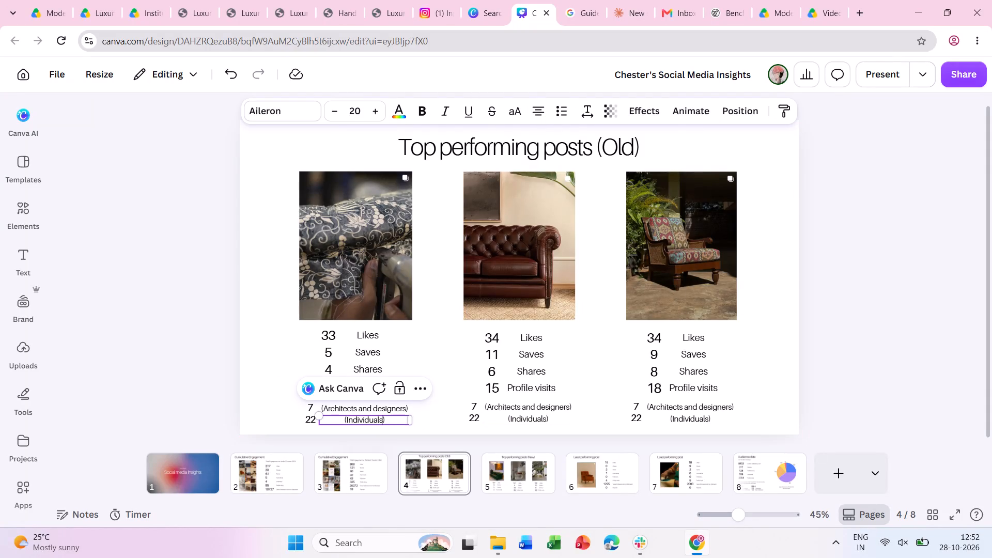
key(space)
text(and brands)
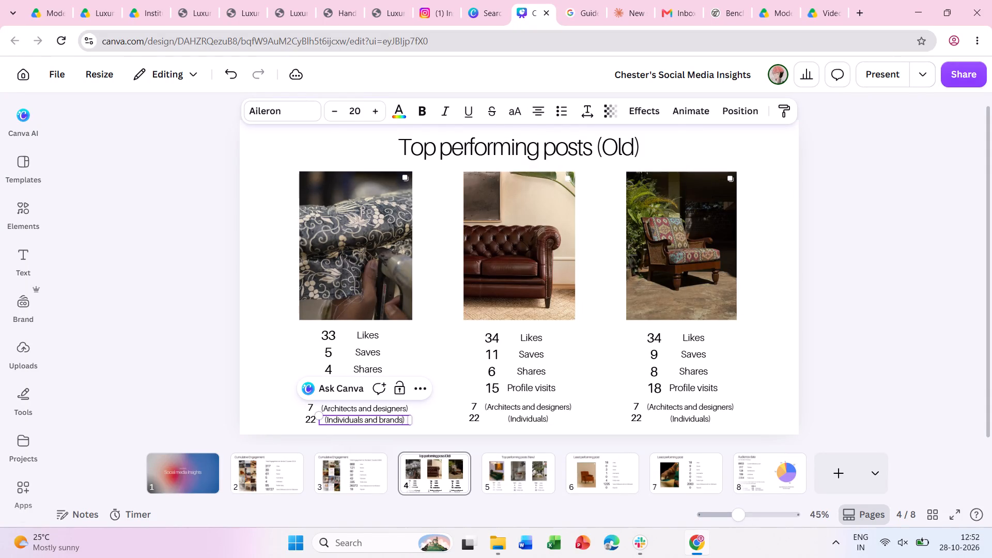
double_click(523, 419)
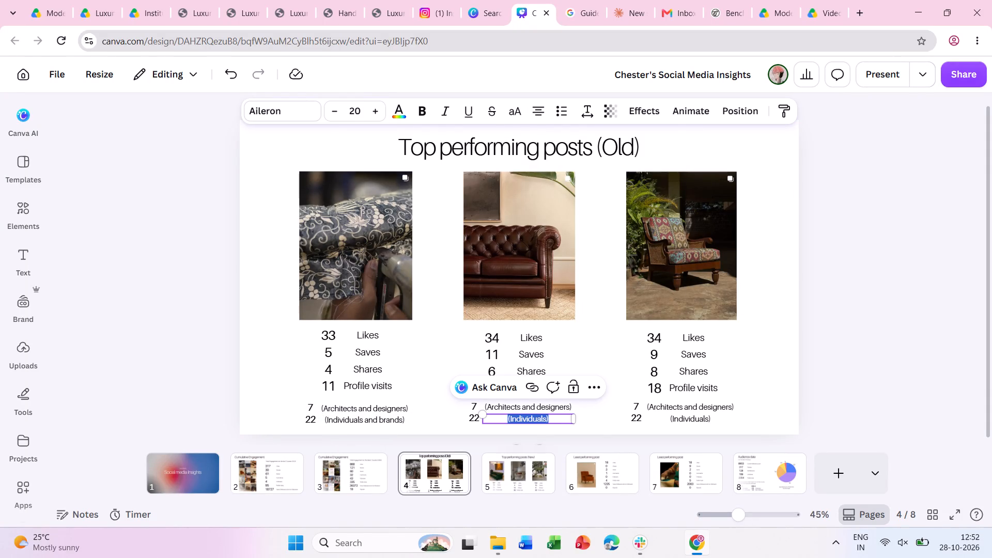
click(544, 419)
key(Right)
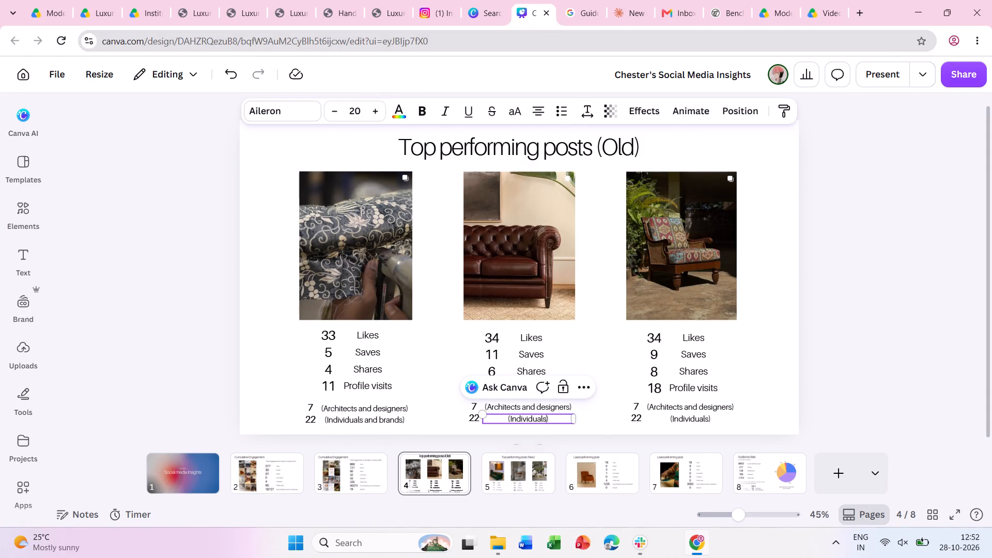
key(space)
text(and brands)
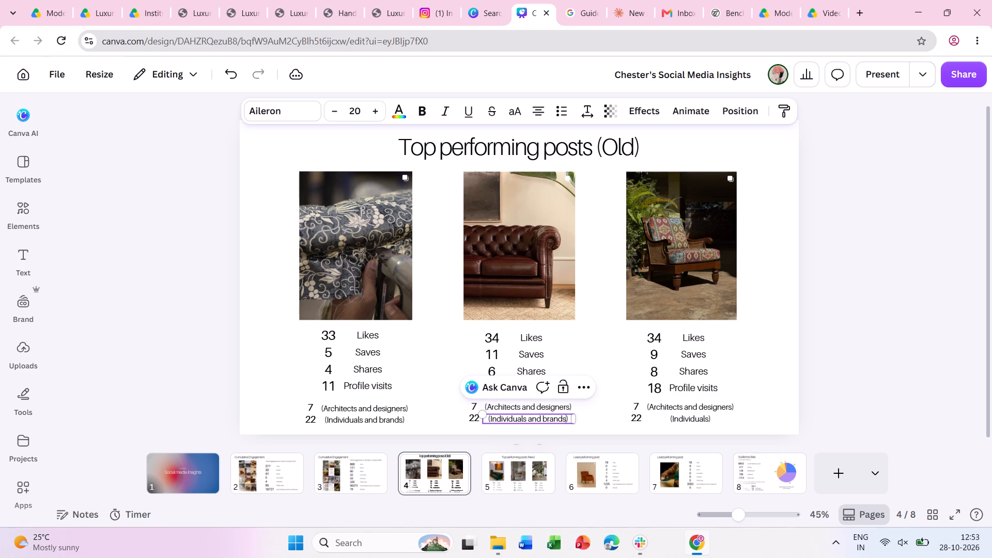
double_click(708, 420)
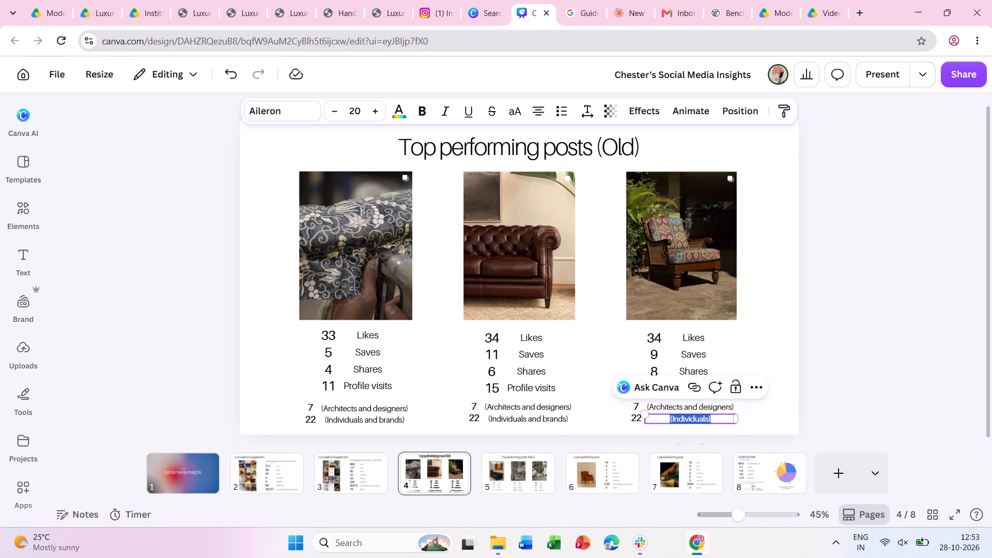
click(708, 420)
click(707, 417)
key(space)
text(and brands)
click(805, 382)
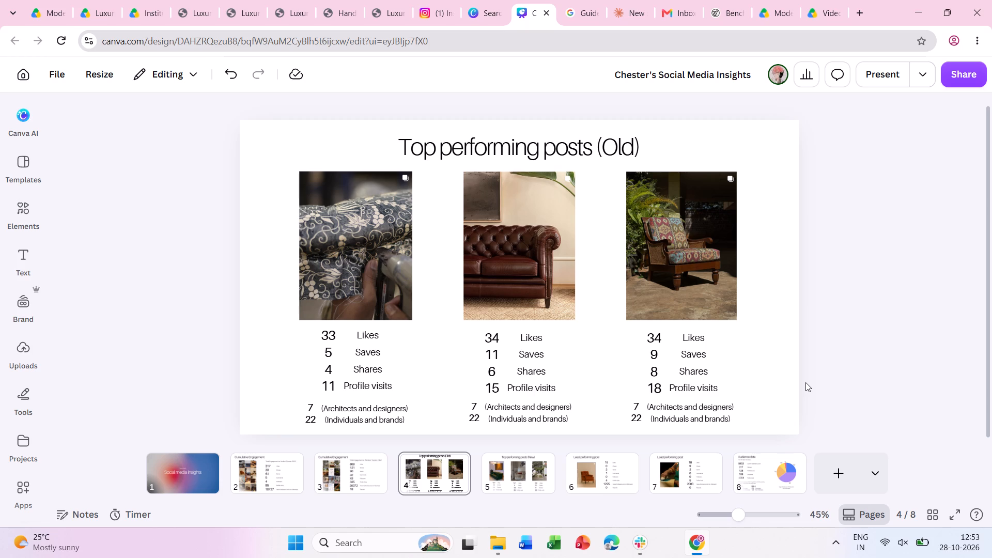
Set the second post's audience counts to 1 for architects and designers and 31 for individuals and brands.
double_click(477, 408)
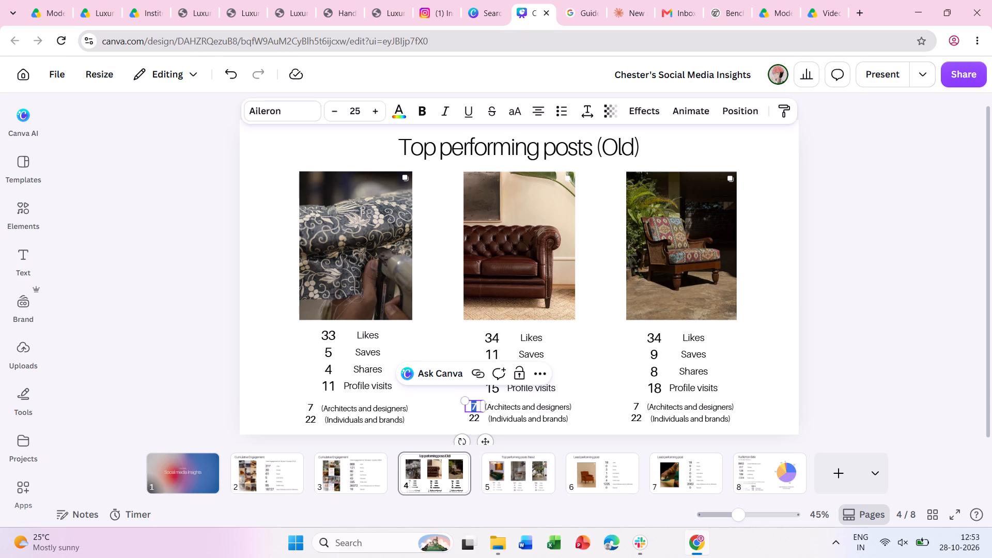
key(1)
click(441, 413)
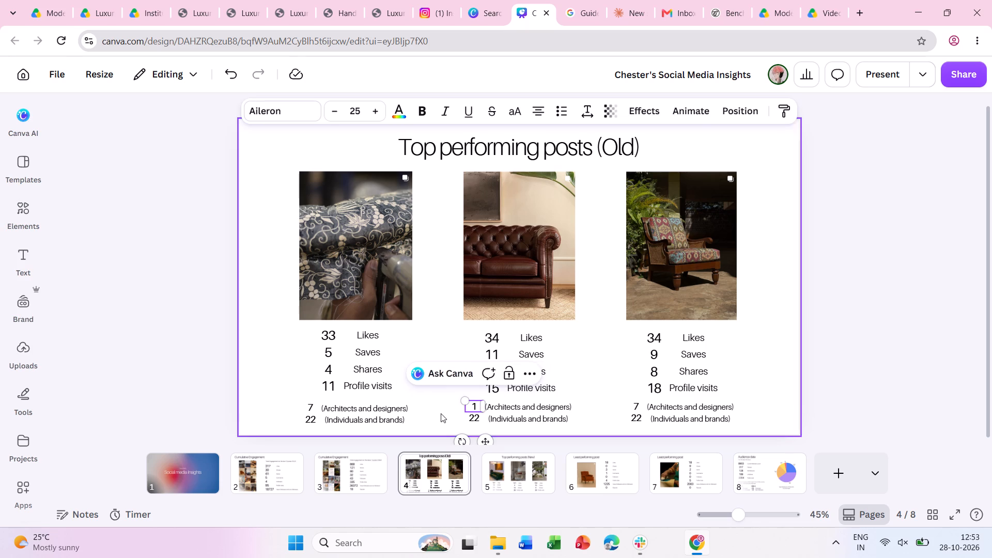
double_click(476, 420)
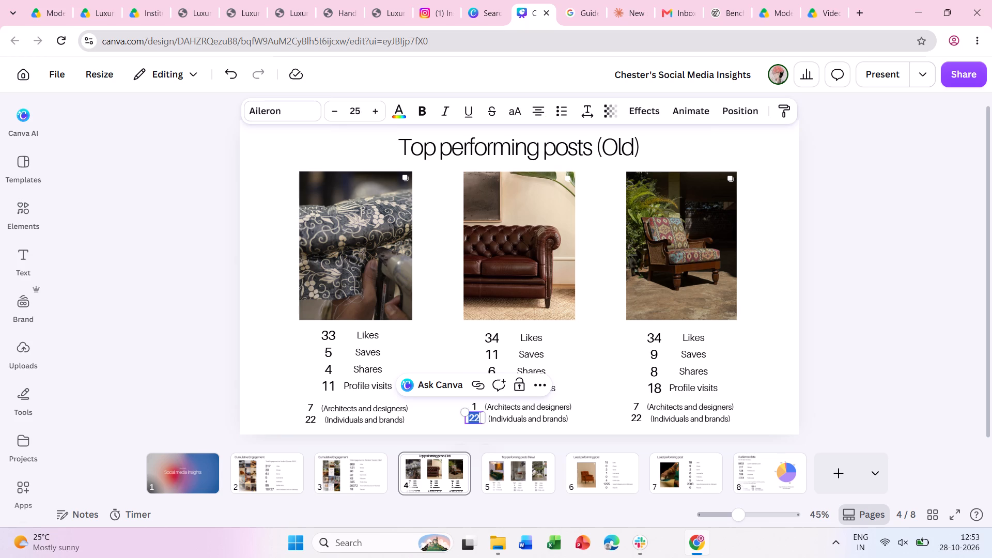
text(31)
click(865, 382)
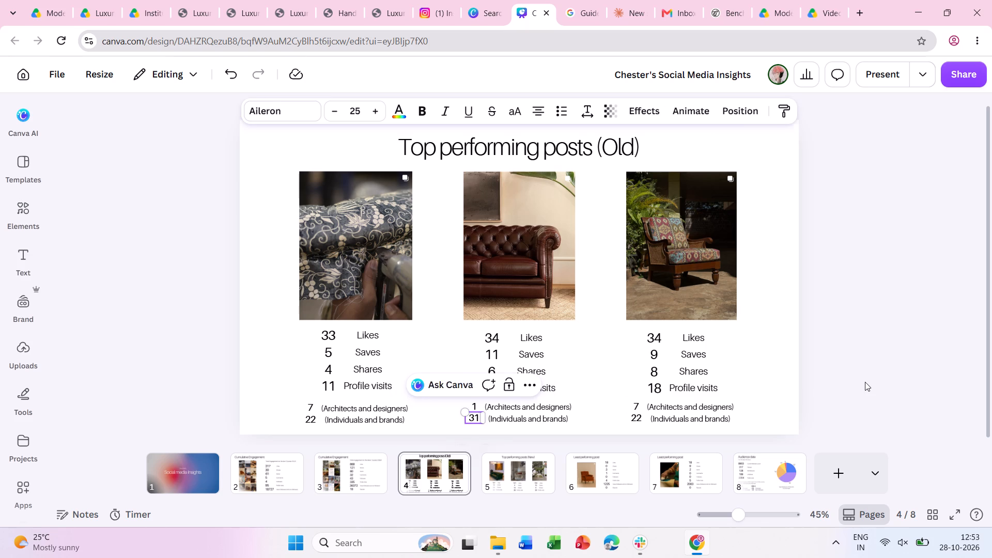
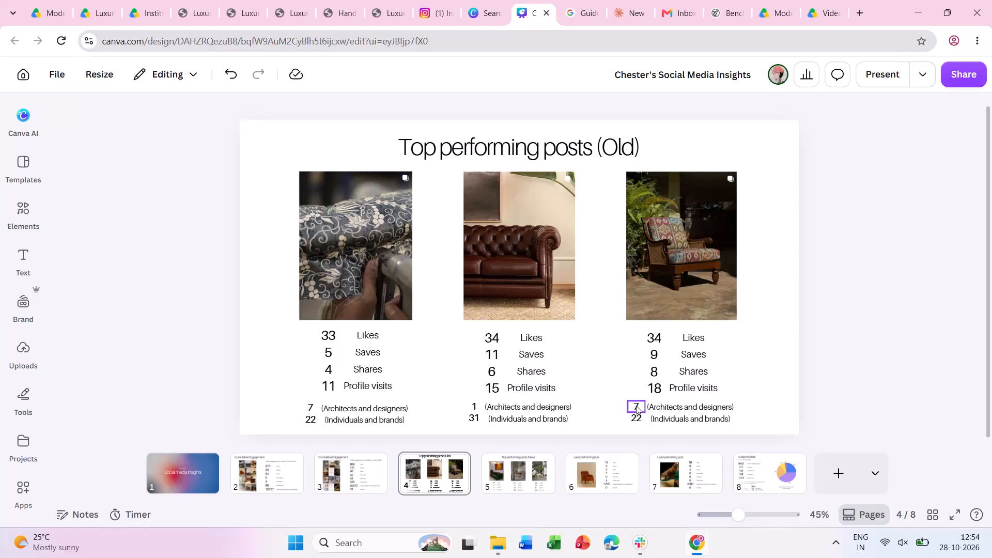
Set the third post's audience counts to 2 for architects and designers and 30 for individuals and brands.
double_click(636, 406)
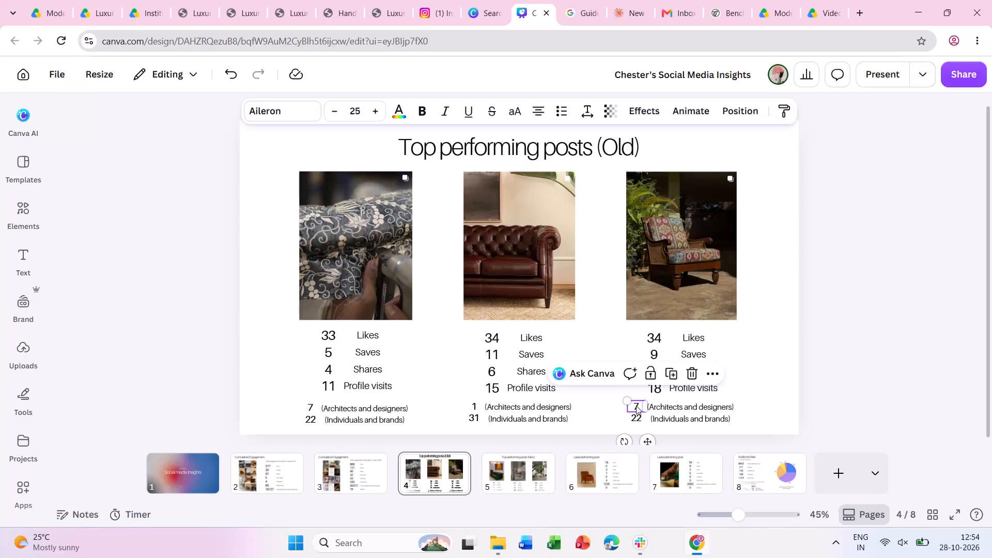
key(2)
click(879, 398)
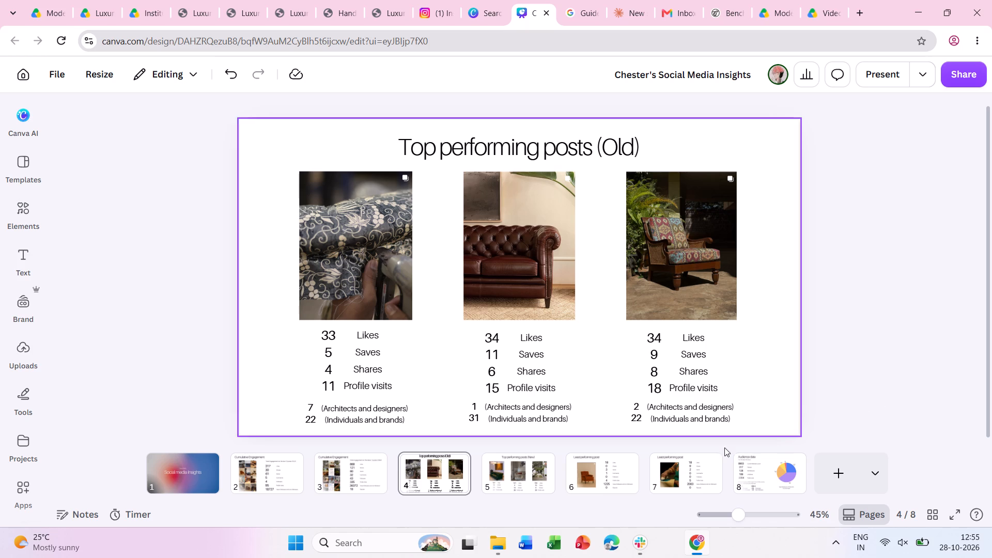
double_click(636, 421)
text(30)
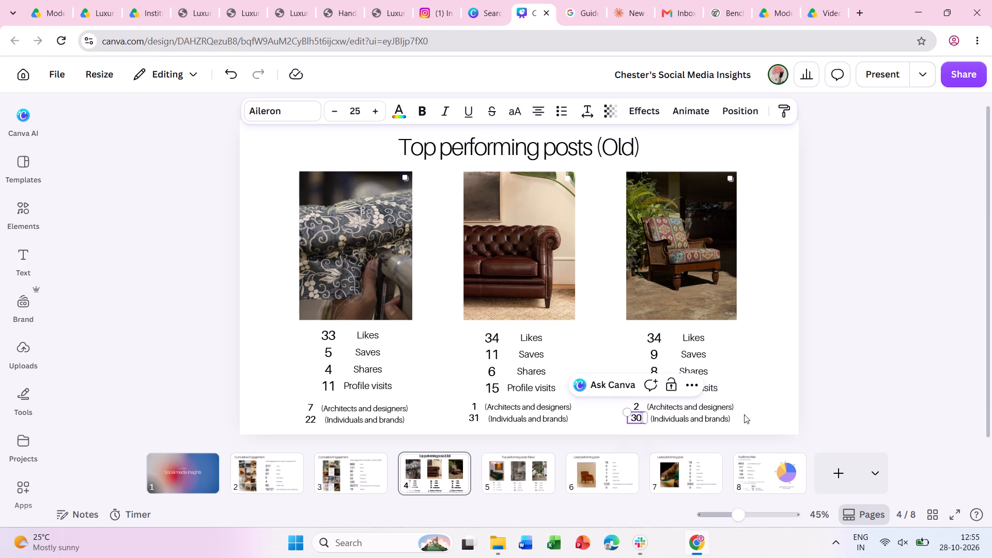
click(897, 409)
click(896, 415)
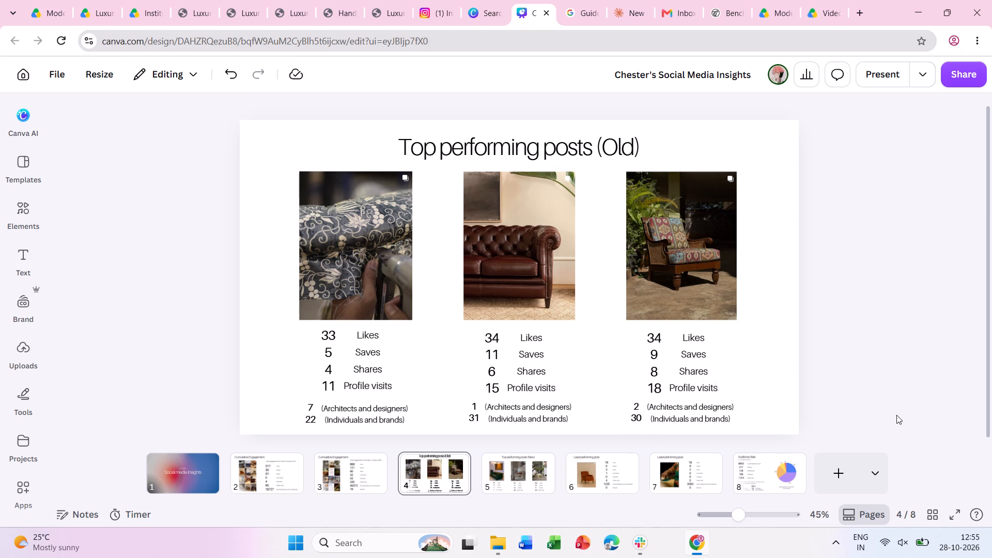
Copy the first old post's audience breakdown and bring it to the "Top performing posts (New)" slide.
drag(283, 401, 358, 419)
key(ctrl+c)
click(514, 481)
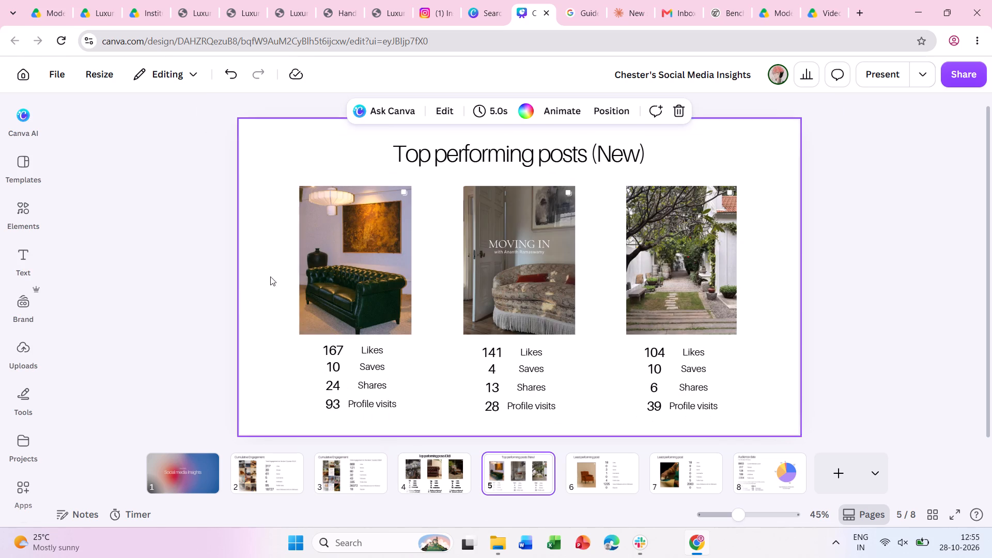
Shift the three posts' images and statistics upward together and nudge the slide title up slightly, making room beneath the profile visits.
drag(236, 190, 731, 418)
key(shift+Up)
key(shift+Up)
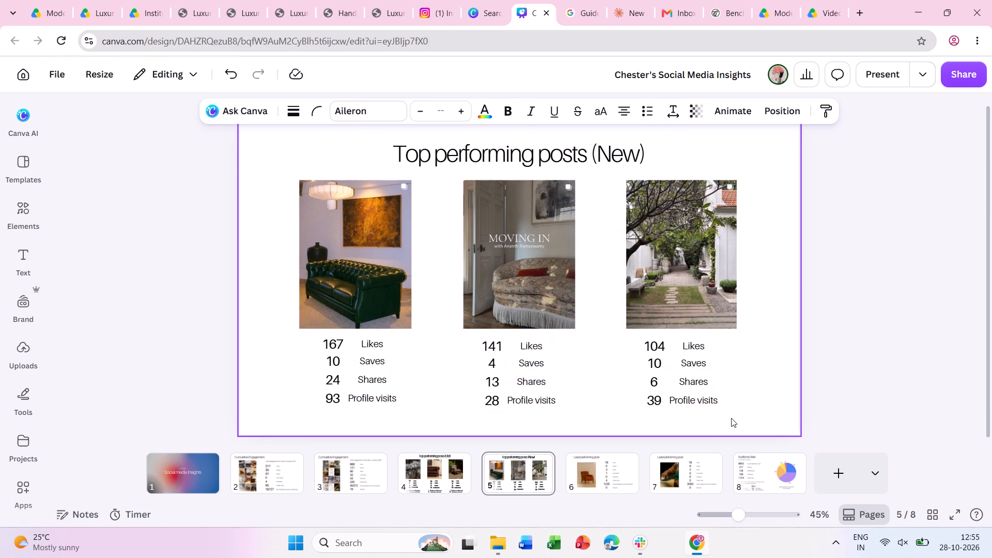
key(shift+Up)
key(shift+Up)
click(866, 348)
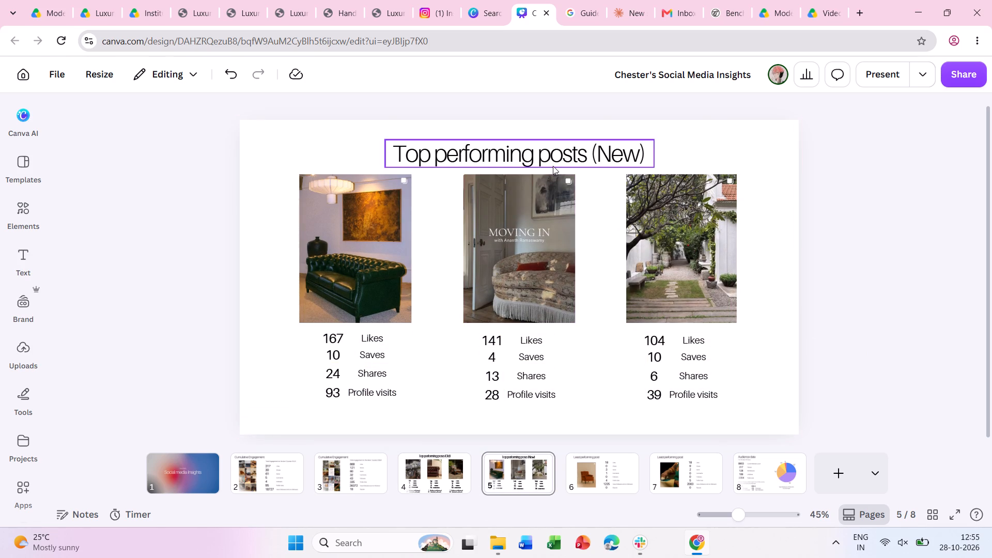
click(552, 166)
click(873, 187)
Paste the copied architects/designers and individuals/brands breakdown three times, placing one copy under each new post's profile visits.
key(ctrl+v)
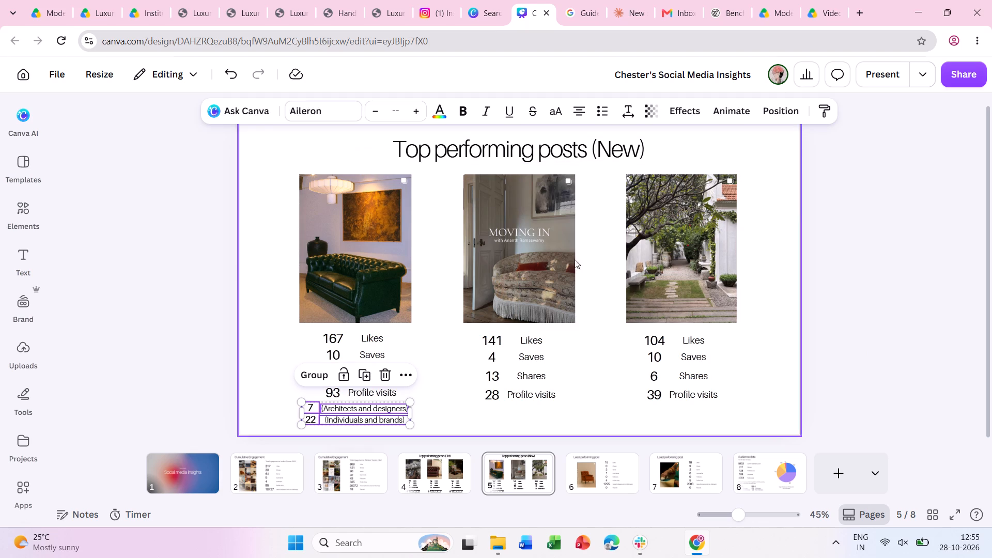
key(ctrl+v)
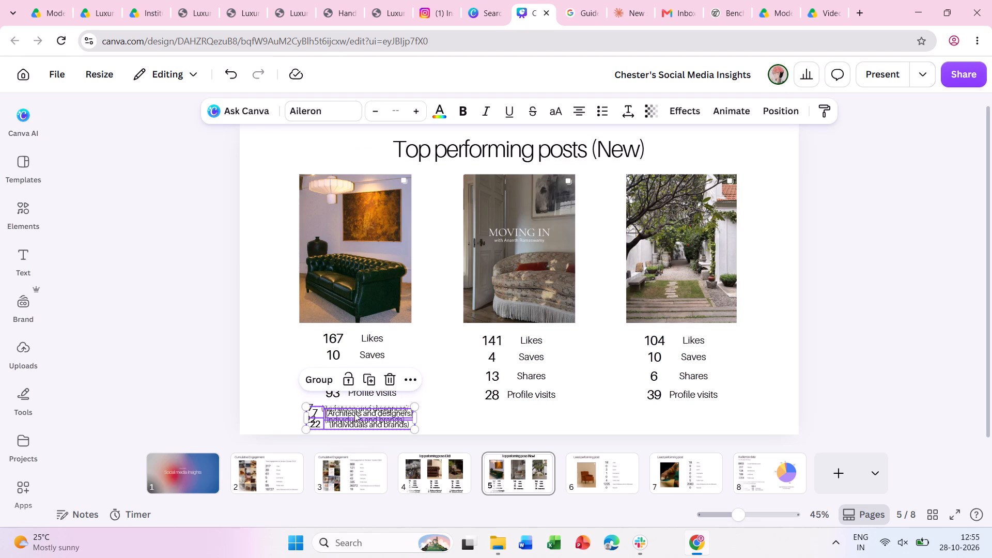
drag(354, 413, 514, 410)
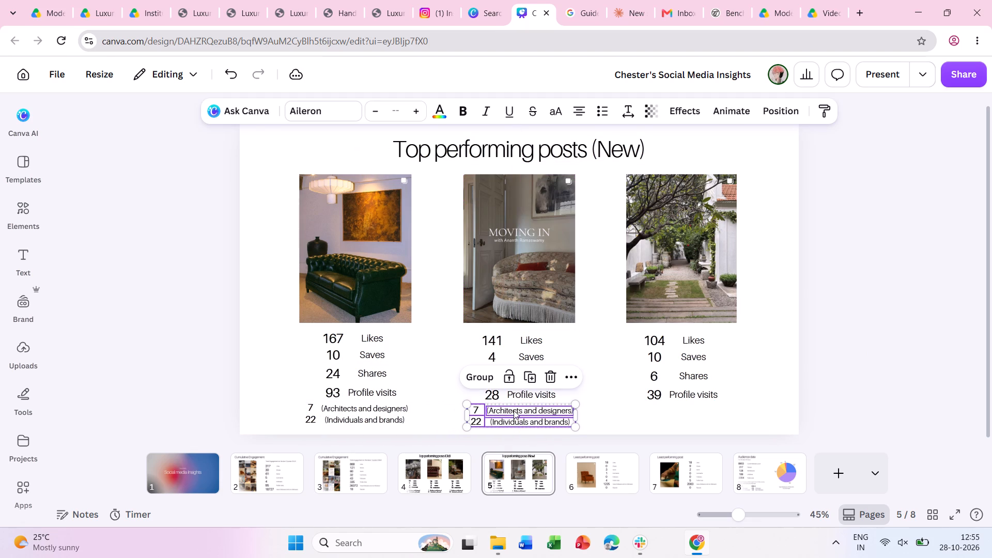
click(517, 412)
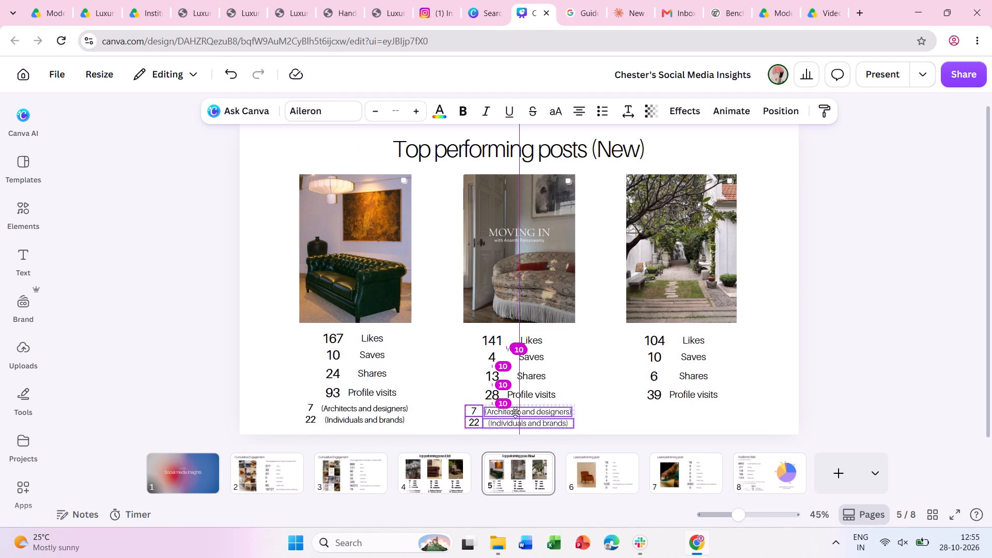
key(ctrl+v)
drag(378, 414, 695, 420)
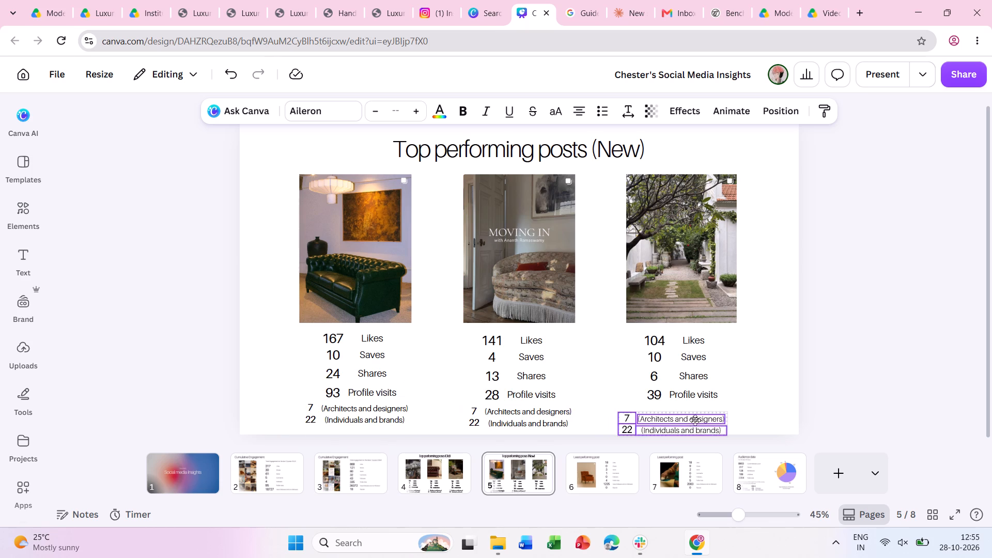
drag(695, 420, 700, 411)
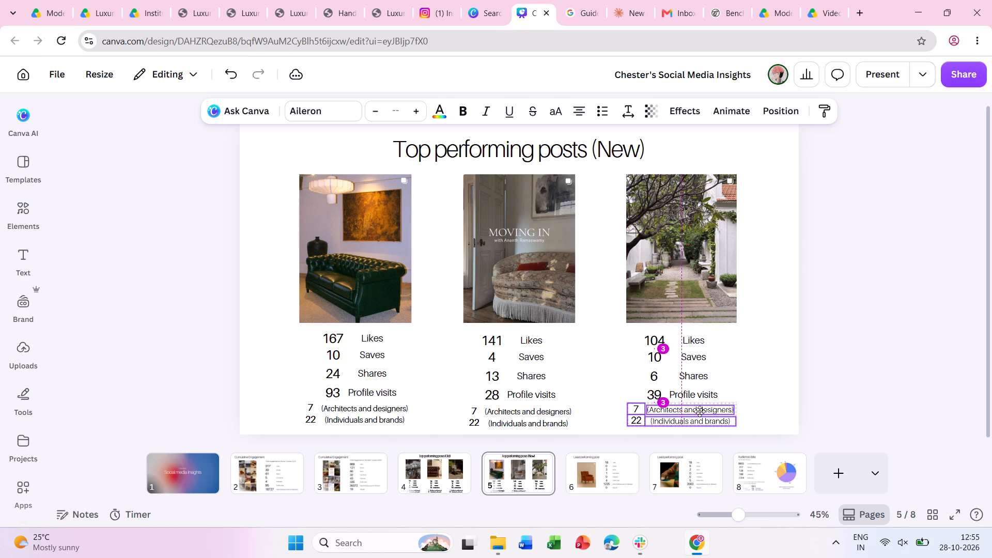
drag(700, 411, 701, 412)
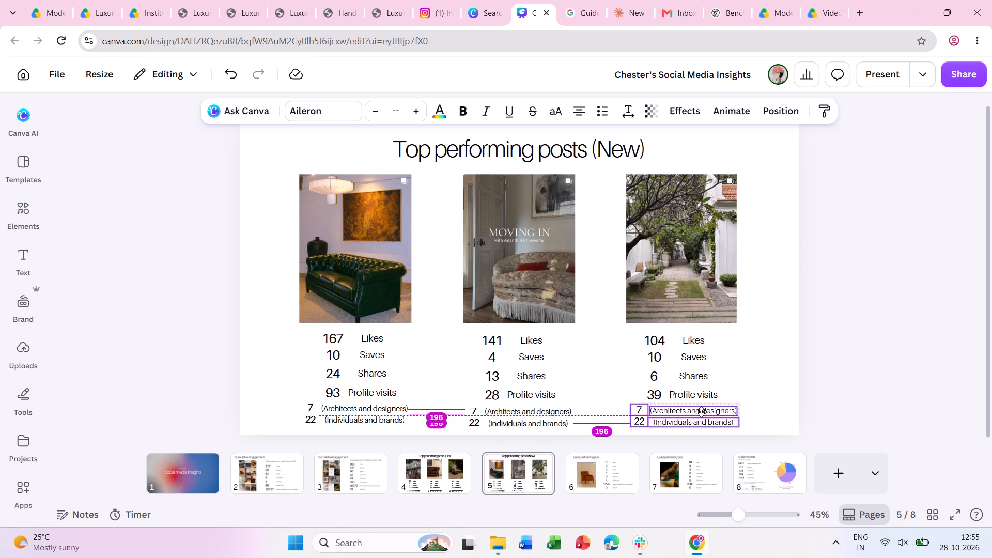
drag(701, 412, 701, 412)
click(862, 378)
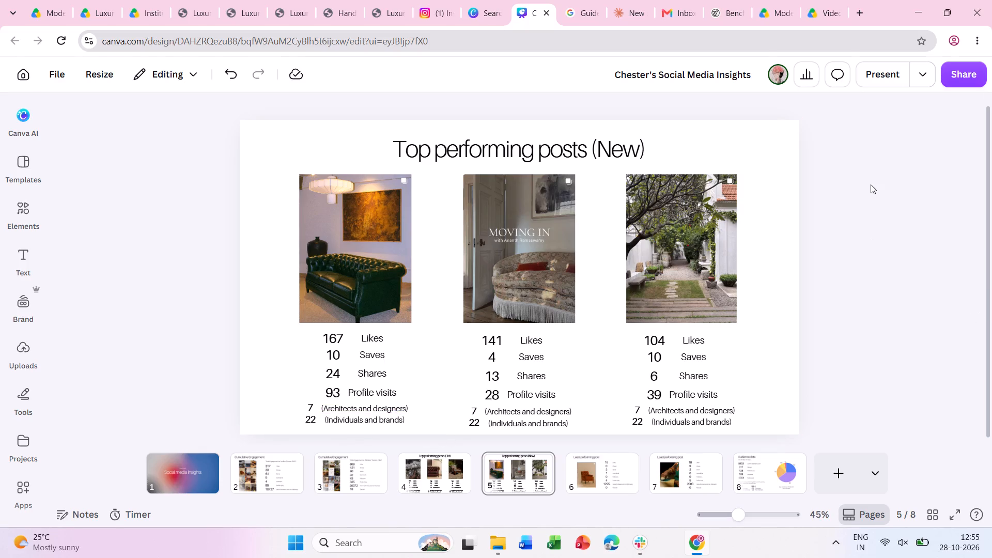
Open WhatsApp Web (web.whatsapp.com) in a new browser tab.
click(862, 5)
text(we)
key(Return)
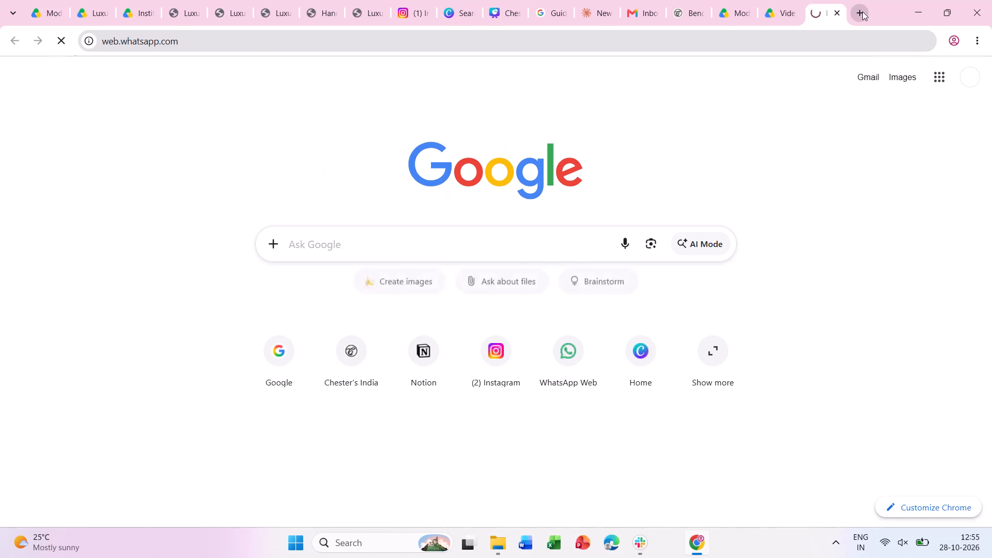